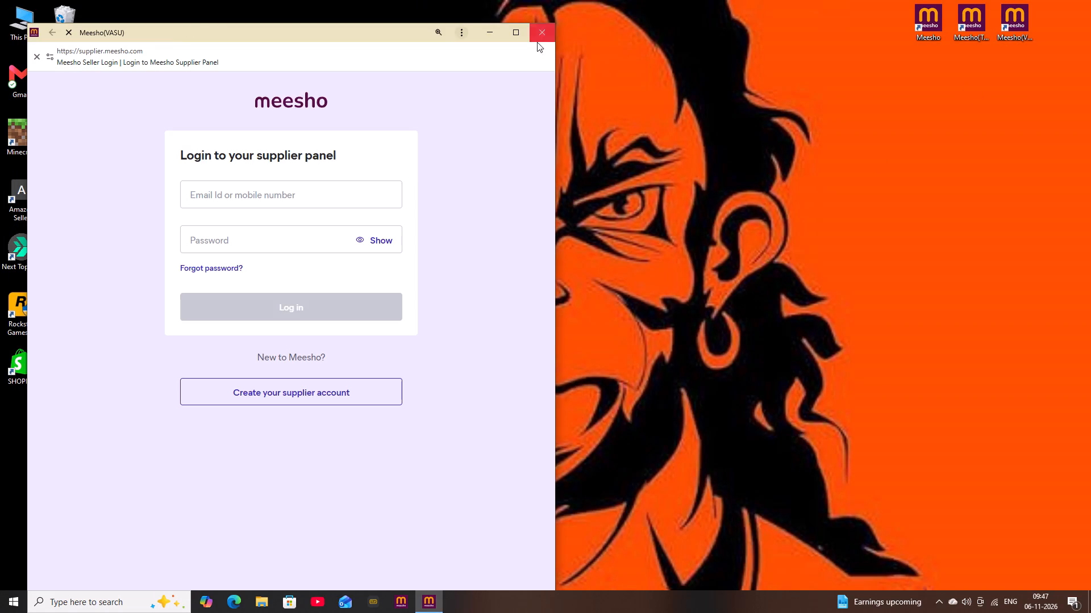
Maximize the supplier panel window and open the pending orders from the home page's to-do list.
{"action": "left_click", "coordinate": [524, 32]}
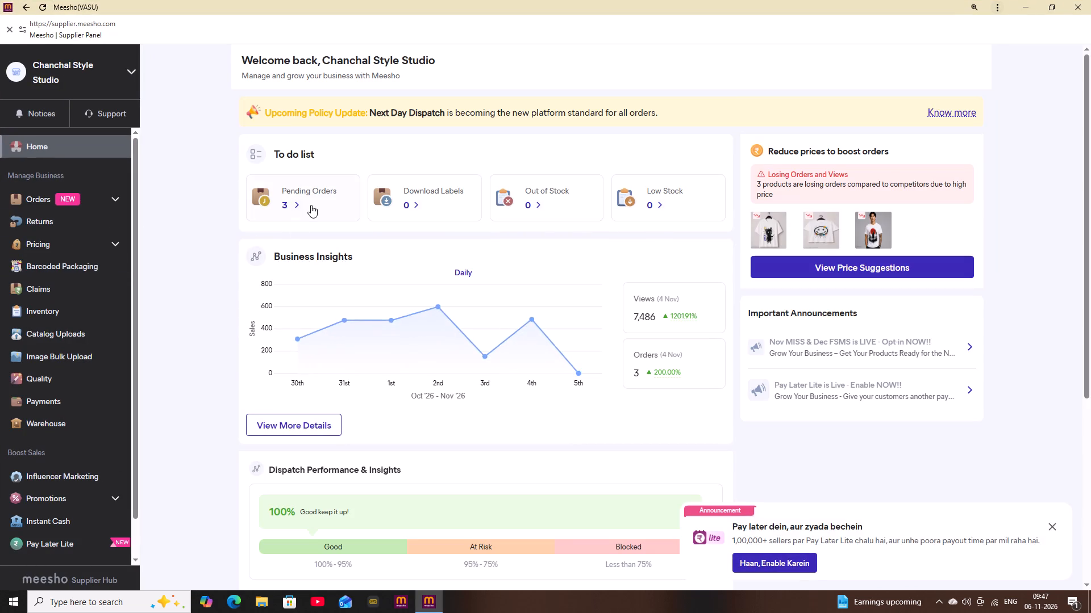
{"action": "left_click", "coordinate": [311, 204]}
{"action": "scroll", "coordinate": [355, 362], "scroll_direction": "down", "scroll_amount": 3}
{"action": "scroll", "coordinate": [291, 383], "scroll_direction": "down", "scroll_amount": 3}
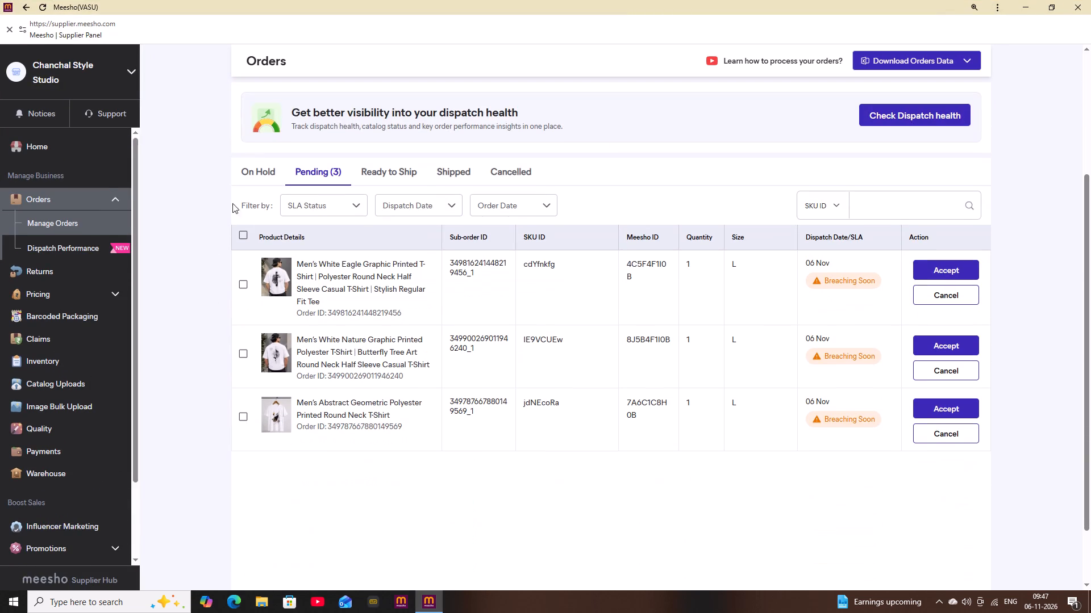
Check the on-hold orders and return to the list of pending orders.
{"action": "left_click", "coordinate": [257, 175]}
{"action": "scroll", "coordinate": [284, 391], "scroll_direction": "down", "scroll_amount": 3}
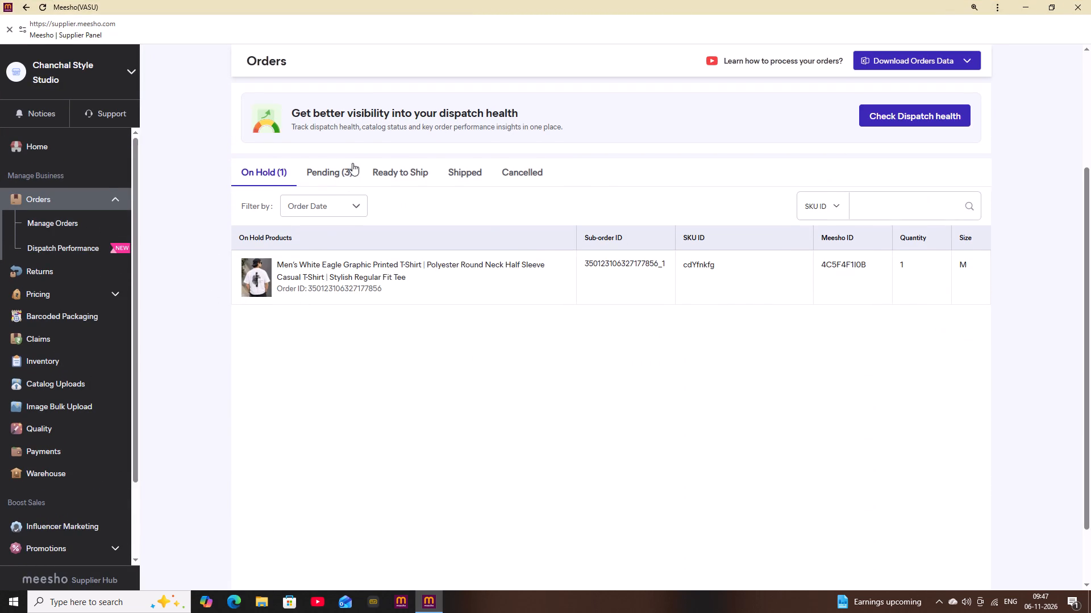
{"action": "left_click", "coordinate": [343, 167]}
{"action": "scroll", "coordinate": [467, 443], "scroll_direction": "down", "scroll_amount": 2}
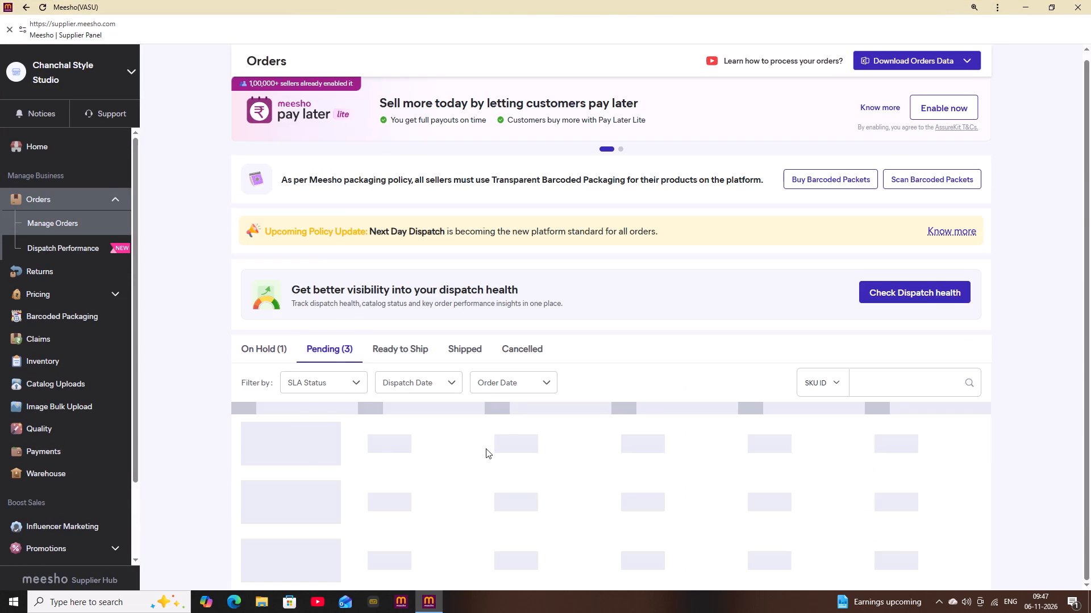
{"action": "scroll", "coordinate": [486, 448], "scroll_direction": "down", "scroll_amount": 2}
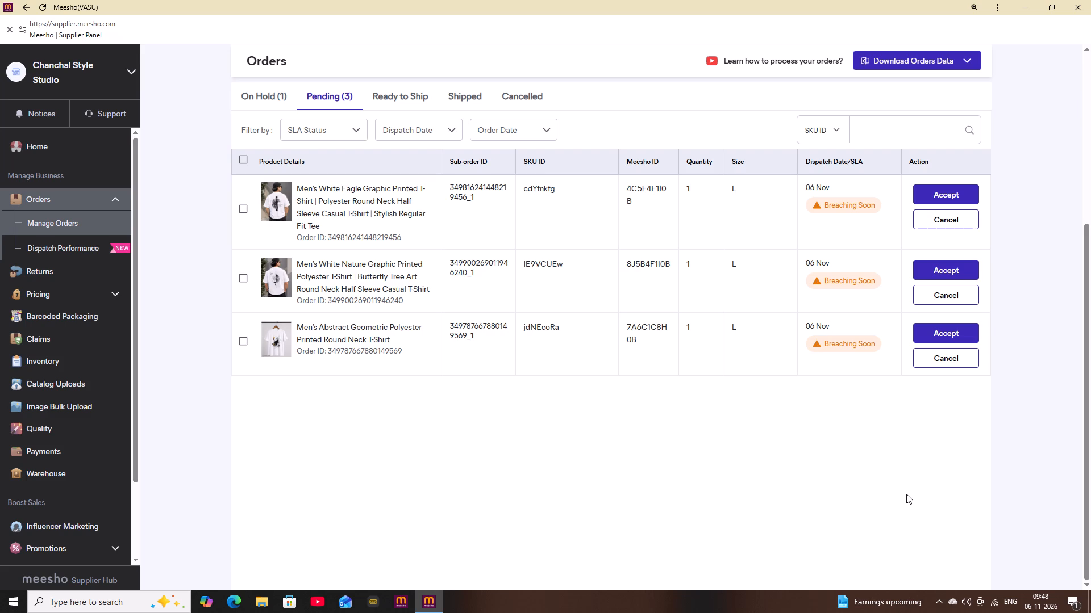
View the product previews of the White Nature Graphic and Abstract Geometric T-shirt orders, closing each one after viewing.
{"action": "left_click", "coordinate": [271, 289]}
{"action": "left_click", "coordinate": [788, 475]}
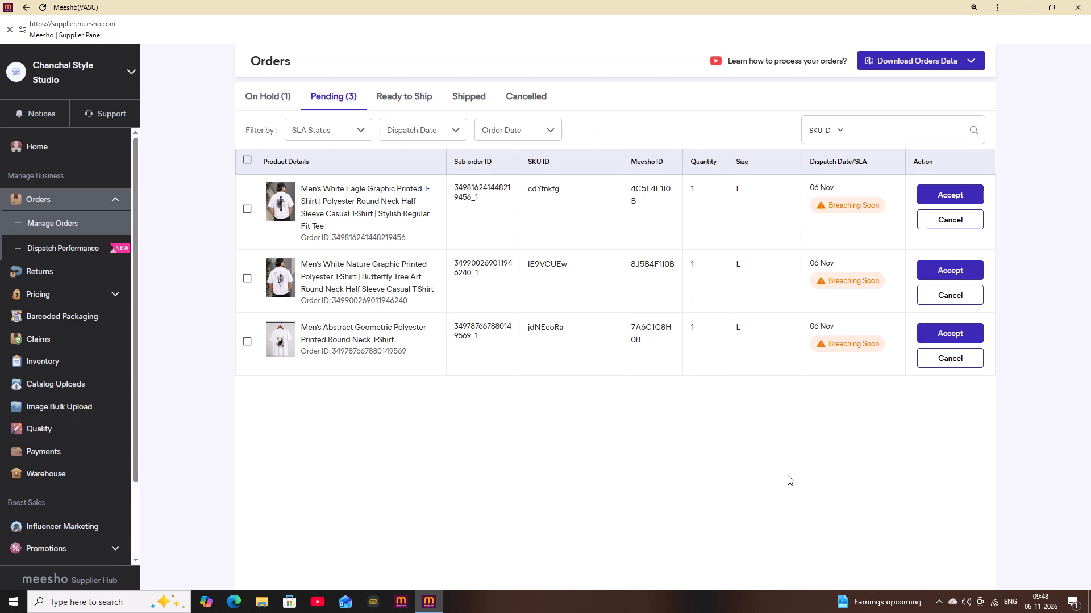
{"action": "left_click", "coordinate": [280, 345]}
{"action": "left_click", "coordinate": [842, 434]}
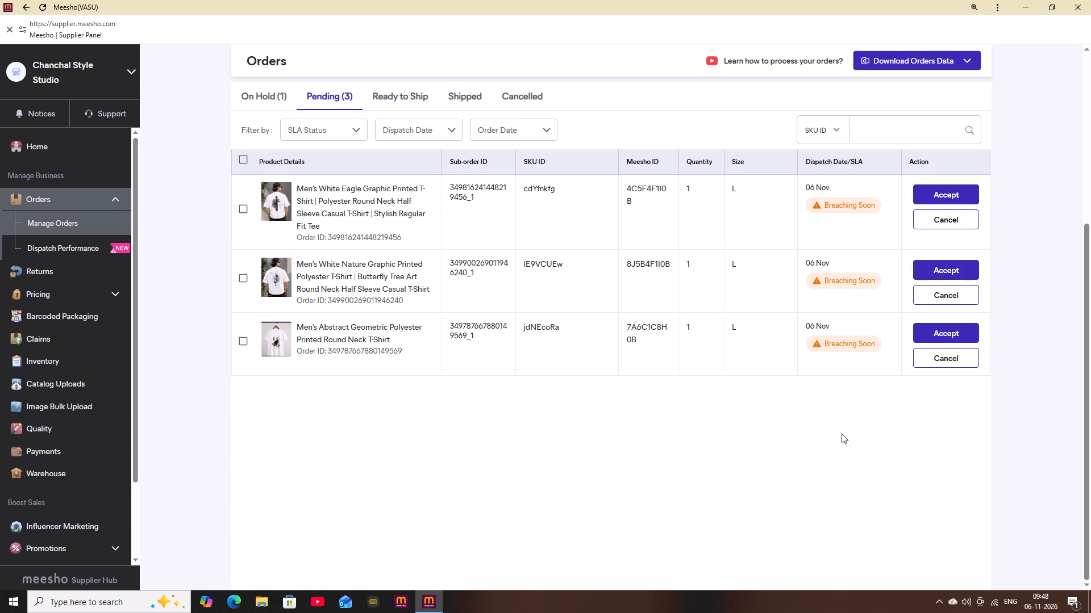
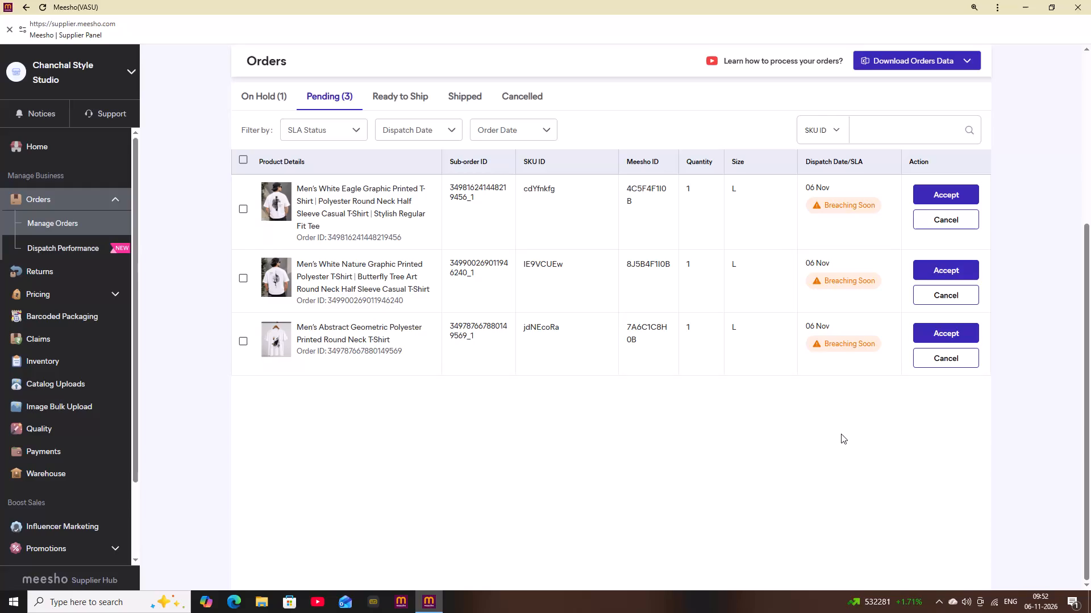
Select all three pending T-shirt orders and accept them together.
{"action": "left_click", "coordinate": [243, 157]}
{"action": "left_click", "coordinate": [1004, 561]}
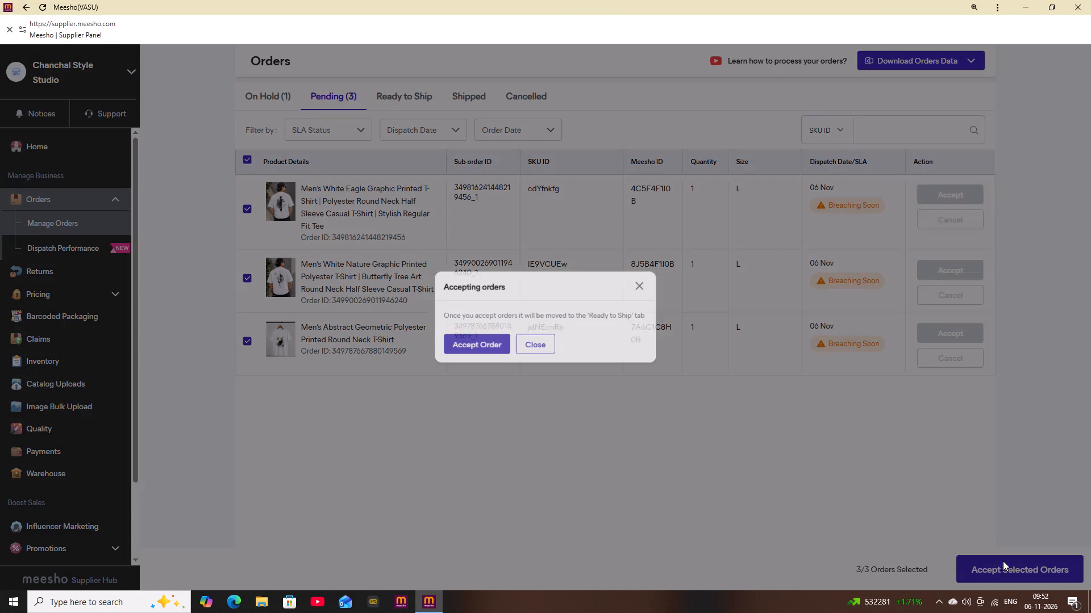
{"action": "left_click", "coordinate": [498, 342]}
Look through the on-hold, pending and ready-to-ship order lists while the acceptance is processing.
{"action": "left_click", "coordinate": [282, 103]}
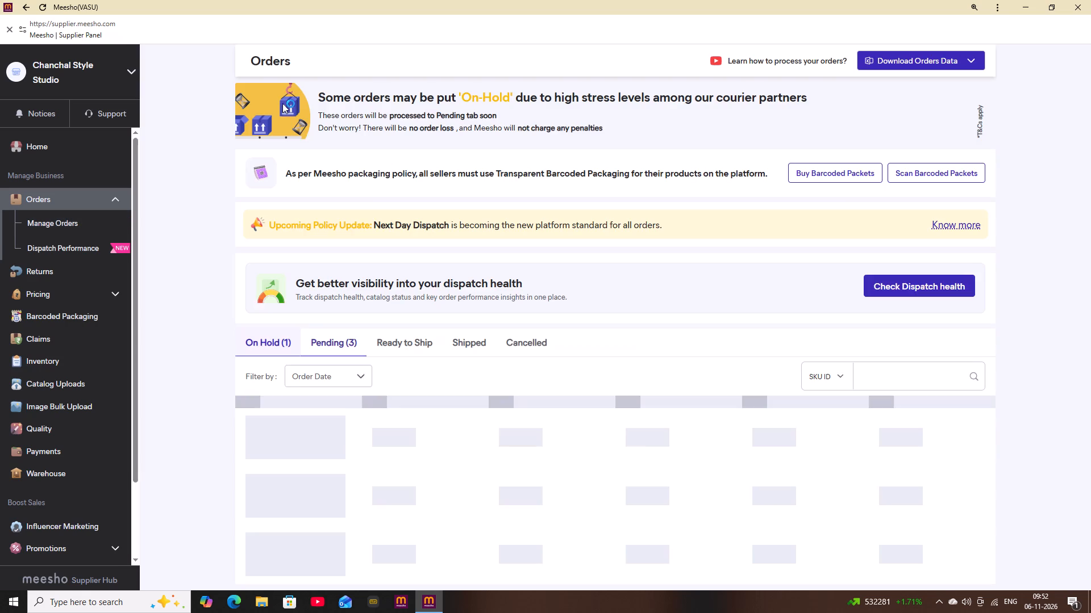
{"action": "left_click", "coordinate": [320, 347]}
{"action": "scroll", "coordinate": [349, 374], "scroll_direction": "down", "scroll_amount": 1}
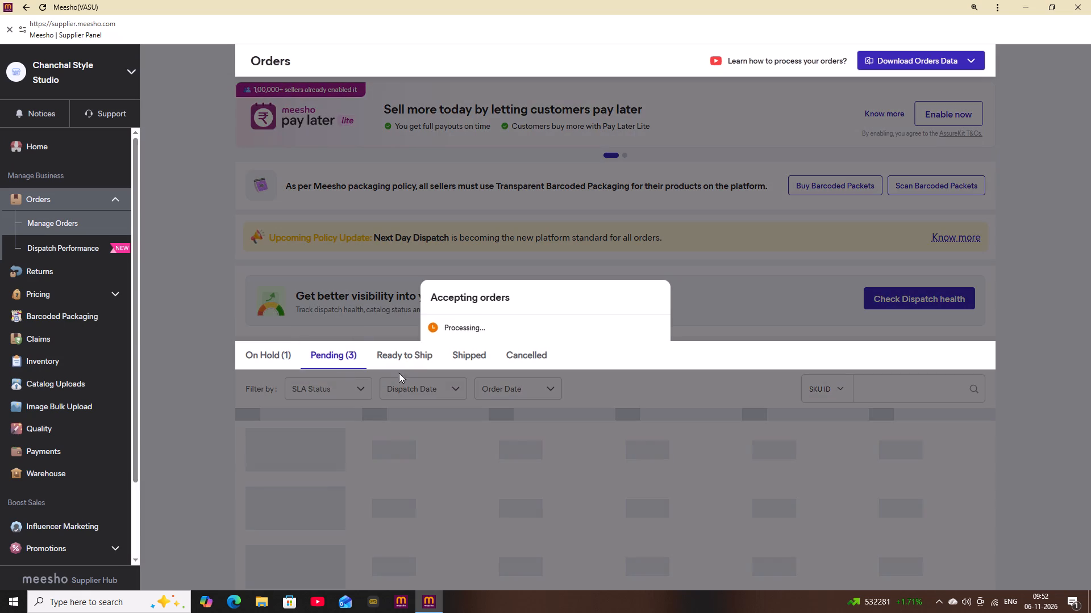
{"action": "left_click", "coordinate": [416, 341]}
Check the Downloads folder in File Explorer and close its window.
{"action": "left_click", "coordinate": [267, 612]}
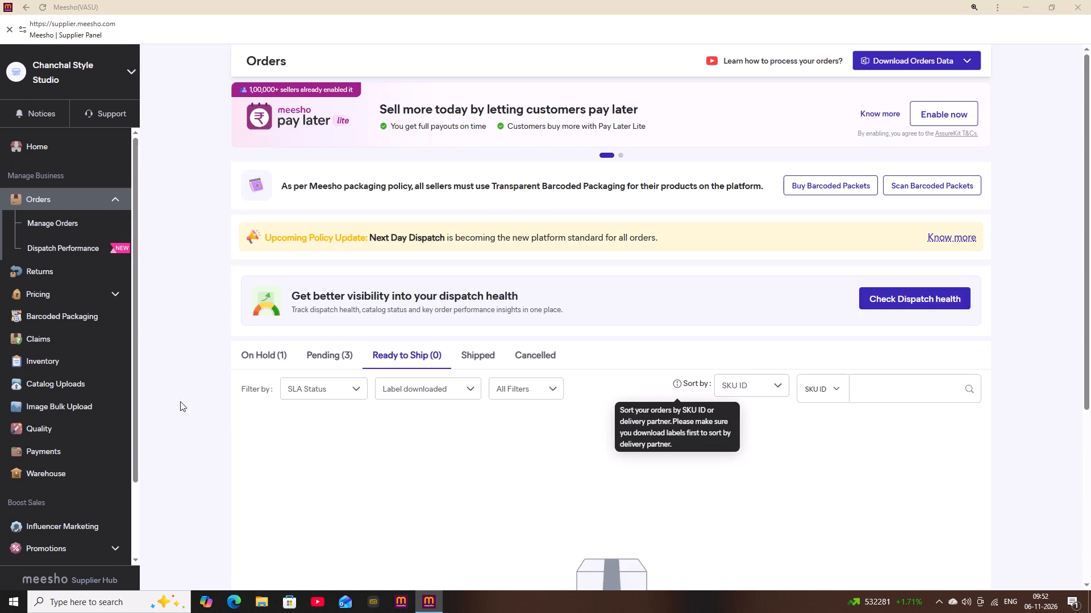
{"action": "left_click", "coordinate": [66, 139]}
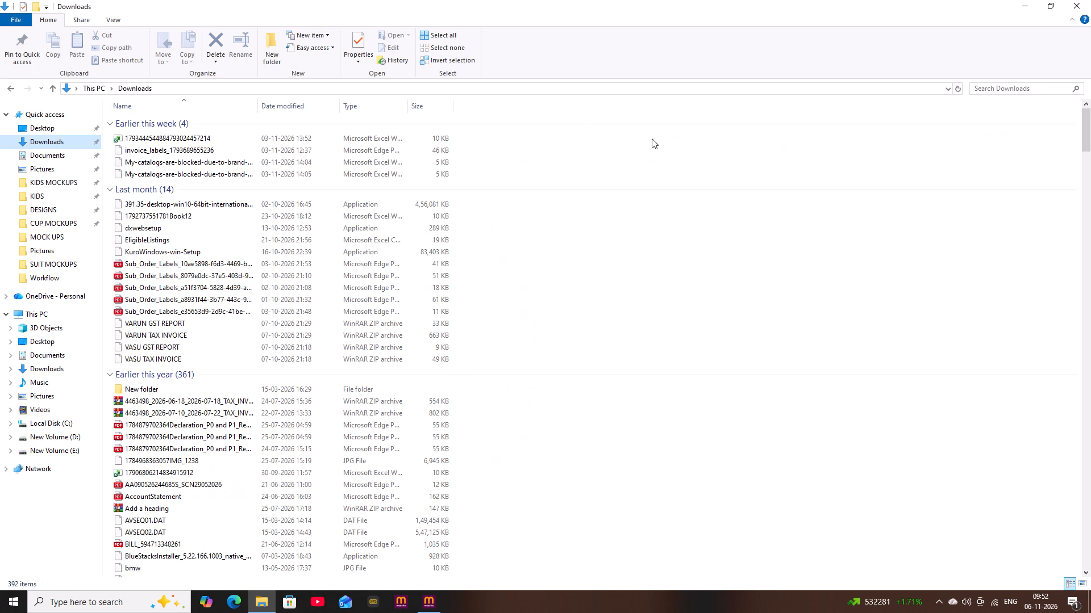
{"action": "left_click", "coordinate": [1090, 0]}
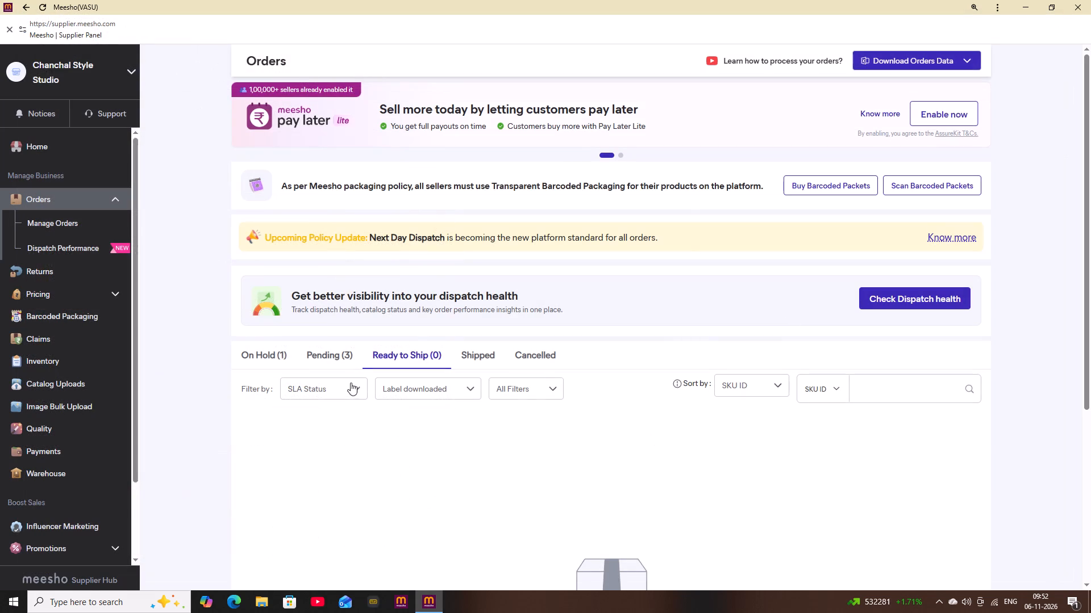
Recheck the pending, ready-to-ship and on-hold order lists and dismiss the order acceptance notice.
{"action": "left_click", "coordinate": [356, 353]}
{"action": "left_click", "coordinate": [423, 359]}
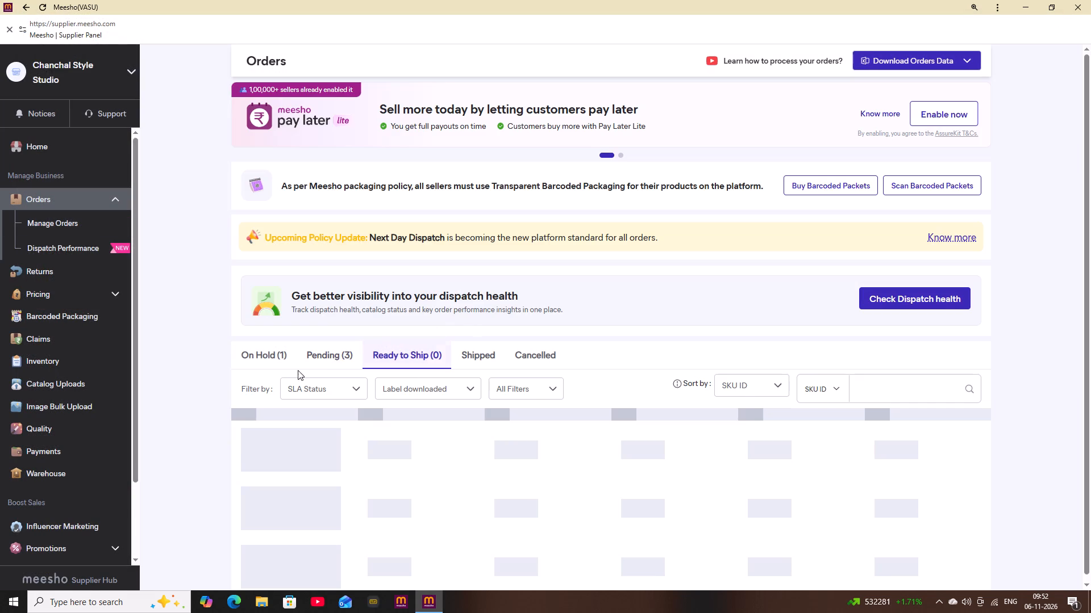
{"action": "left_click", "coordinate": [260, 354]}
{"action": "left_click", "coordinate": [315, 349]}
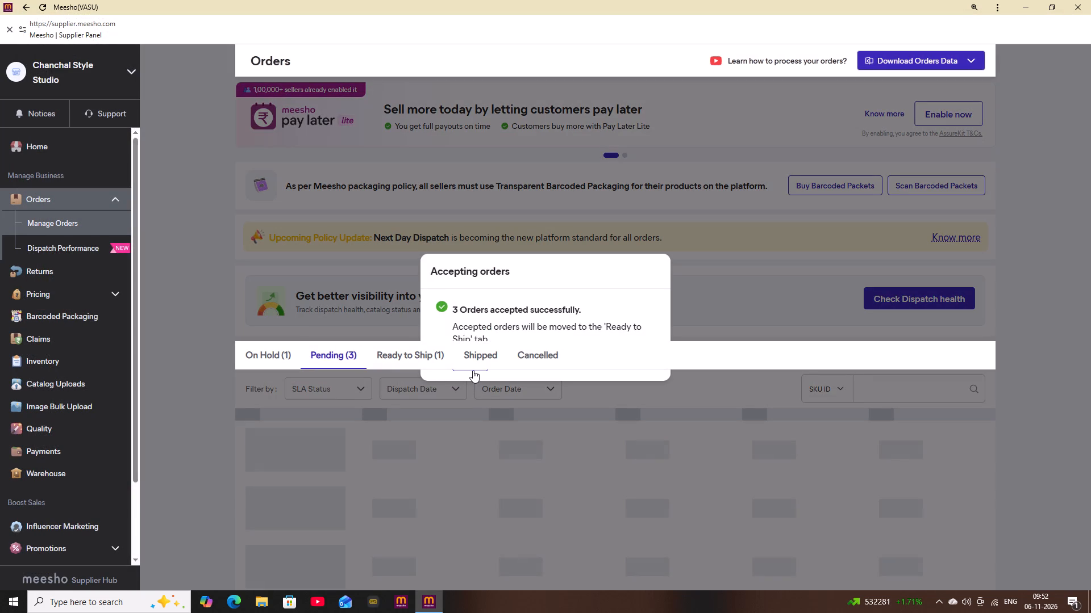
{"action": "left_click", "coordinate": [473, 370]}
{"action": "left_click", "coordinate": [471, 370]}
Select all three ready-to-ship orders and generate their shipping labels in one batch.
{"action": "left_click", "coordinate": [374, 356]}
{"action": "scroll", "coordinate": [401, 428], "scroll_direction": "down", "scroll_amount": 3}
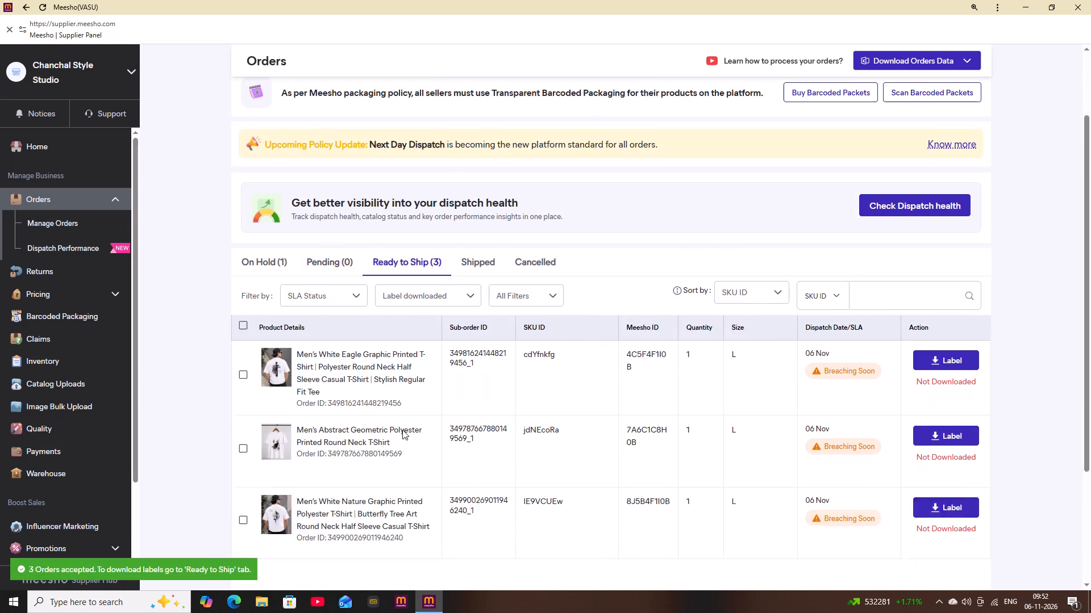
{"action": "left_click", "coordinate": [244, 249]}
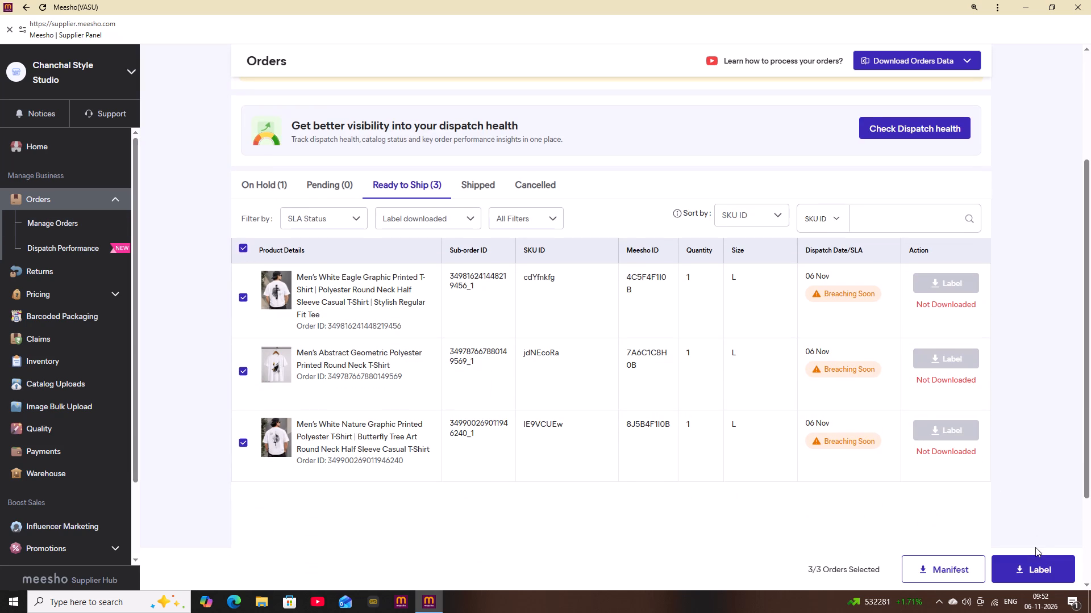
{"action": "left_click", "coordinate": [1031, 565]}
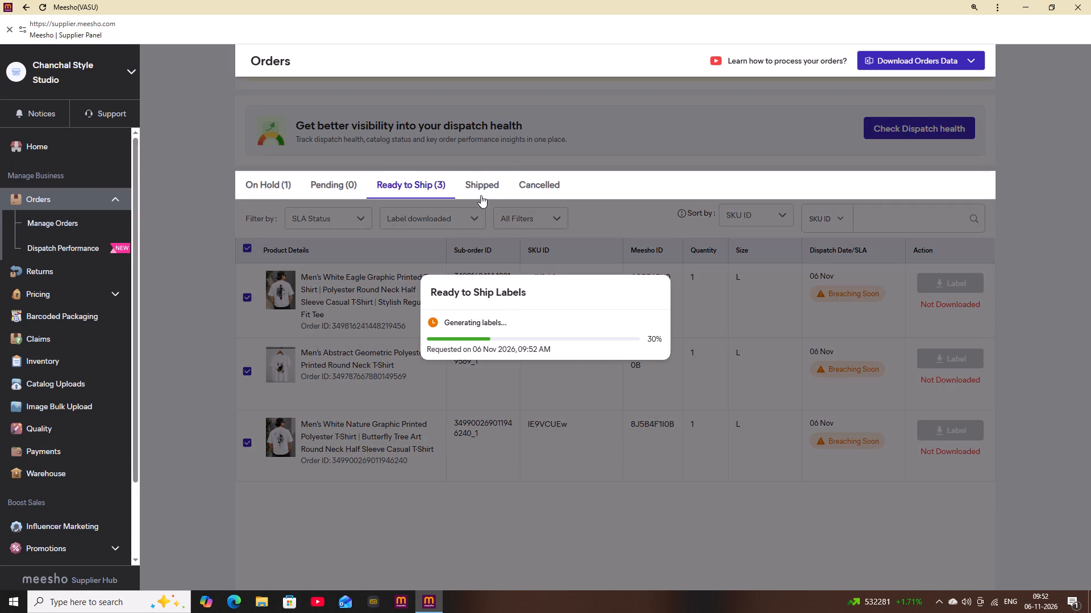
Look through the shipped, pending and cancelled order lists and return to the ready-to-ship orders while the labels generate.
{"action": "left_click", "coordinate": [485, 193]}
{"action": "scroll", "coordinate": [449, 451], "scroll_direction": "down", "scroll_amount": 2}
{"action": "left_click", "coordinate": [429, 342]}
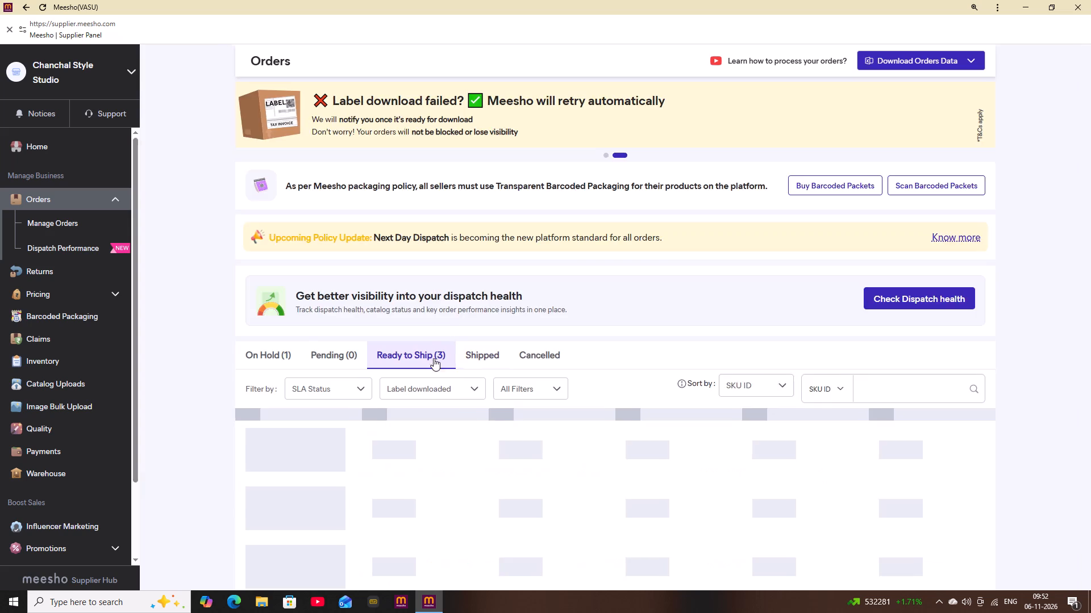
{"action": "scroll", "coordinate": [531, 491], "scroll_direction": "down", "scroll_amount": 3}
{"action": "left_click", "coordinate": [320, 366]}
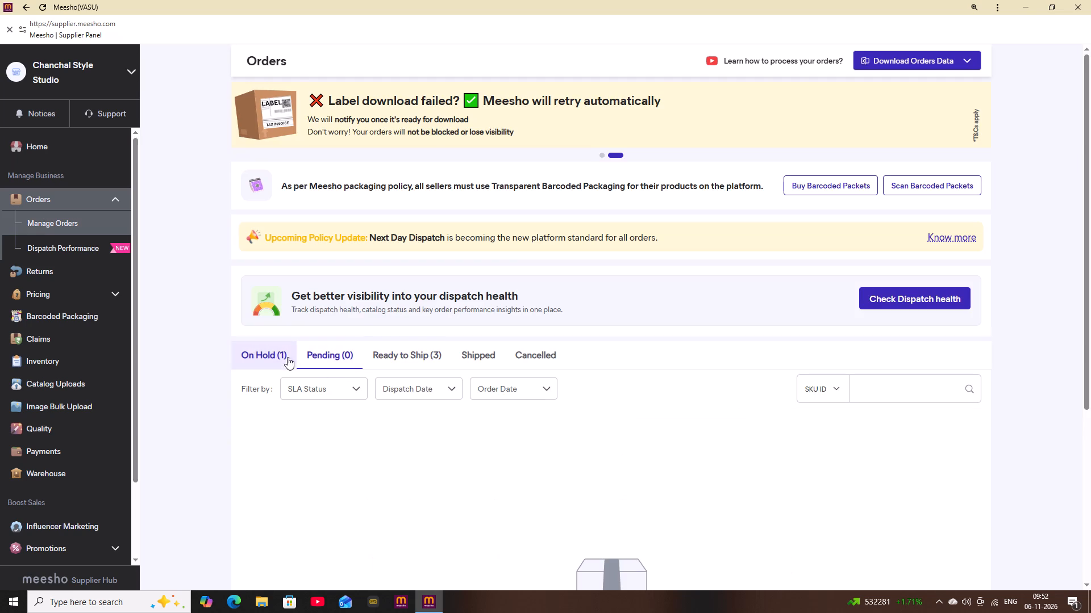
{"action": "left_click", "coordinate": [415, 353]}
{"action": "left_click", "coordinate": [492, 351]}
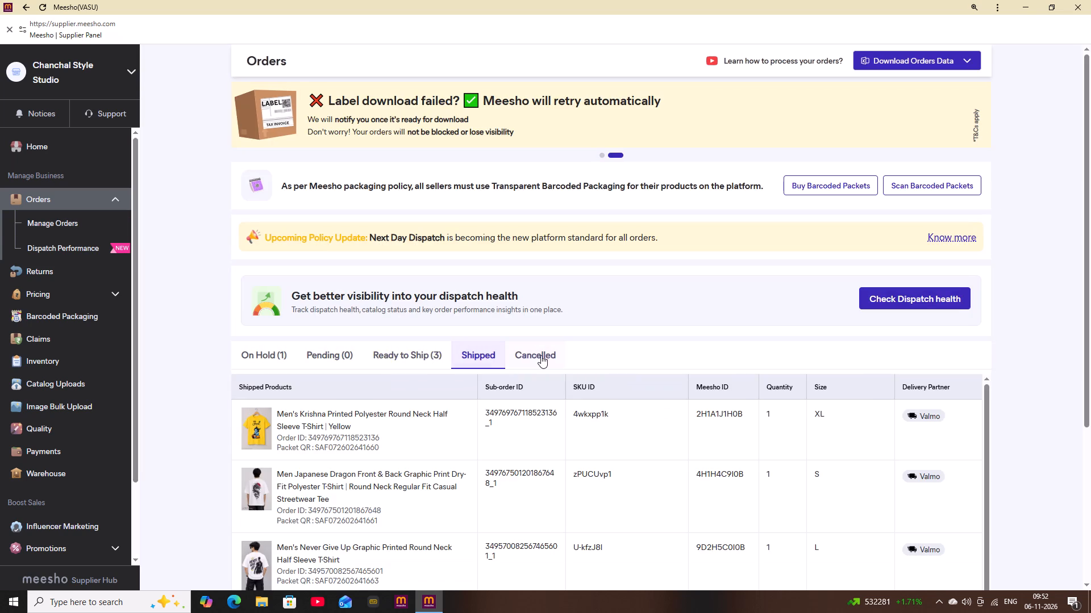
{"action": "left_click", "coordinate": [541, 355]}
{"action": "left_click", "coordinate": [413, 357]}
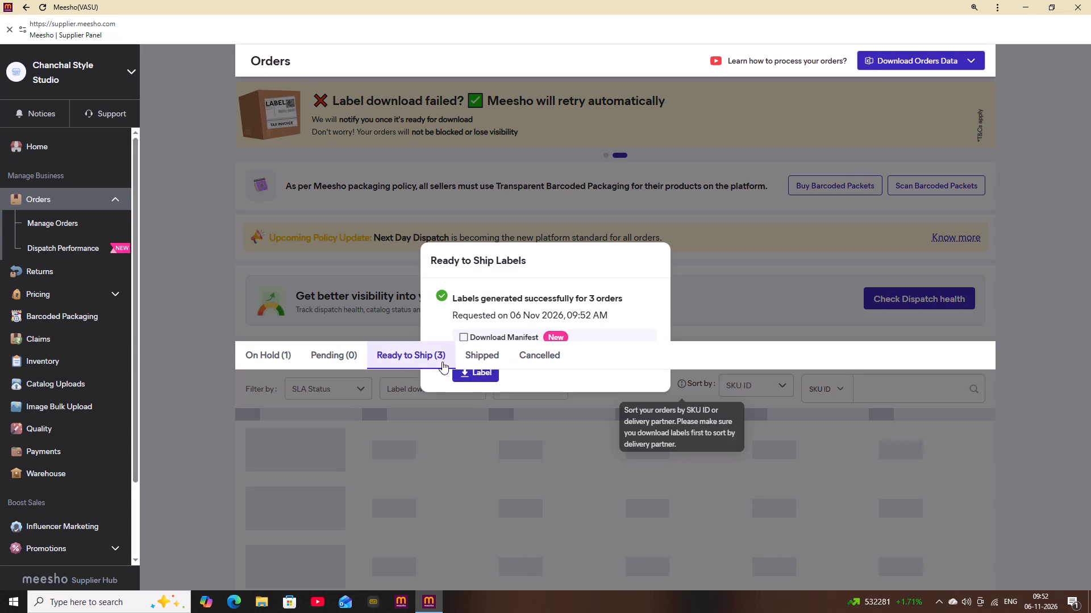
Download the generated labels for the three orders without the manifest and close the browser window that opens.
{"action": "left_click", "coordinate": [492, 380]}
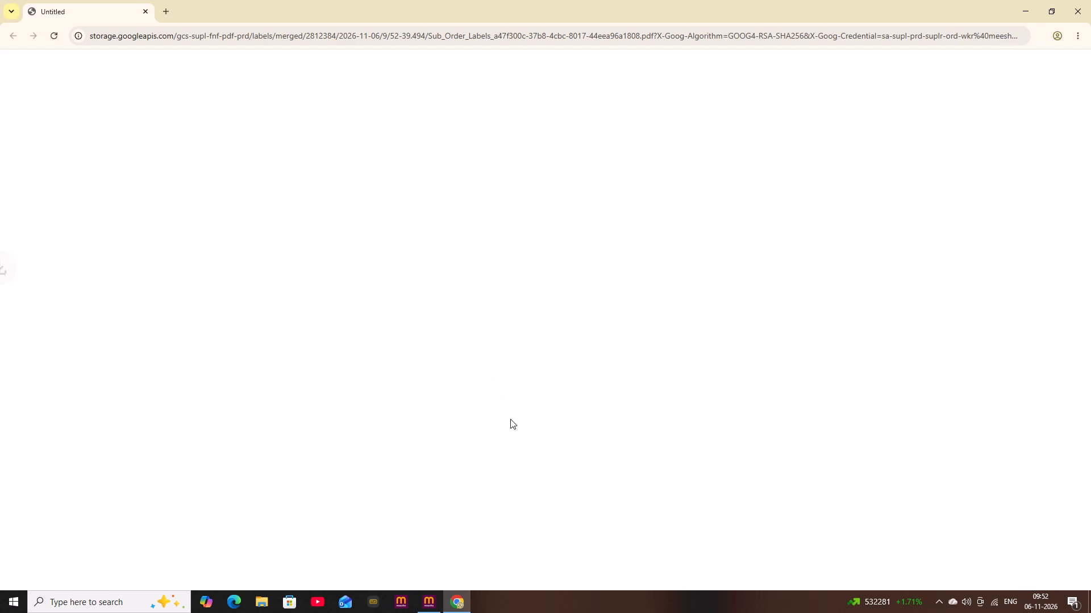
{"action": "left_click", "coordinate": [1090, 0]}
Check the label download status of the three ready-to-ship orders, and look at the pending and shipped lists.
{"action": "scroll", "coordinate": [782, 299], "scroll_direction": "down", "scroll_amount": 3}
{"action": "scroll", "coordinate": [1009, 296], "scroll_direction": "down", "scroll_amount": 2}
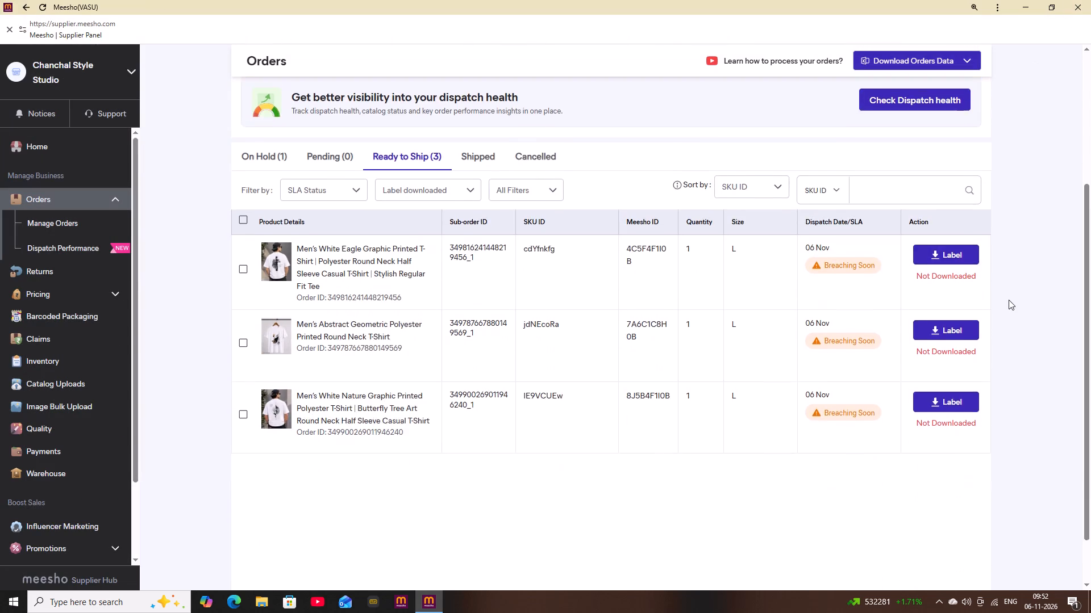
{"action": "left_click", "coordinate": [313, 103]}
{"action": "scroll", "coordinate": [385, 316], "scroll_direction": "down", "scroll_amount": 2}
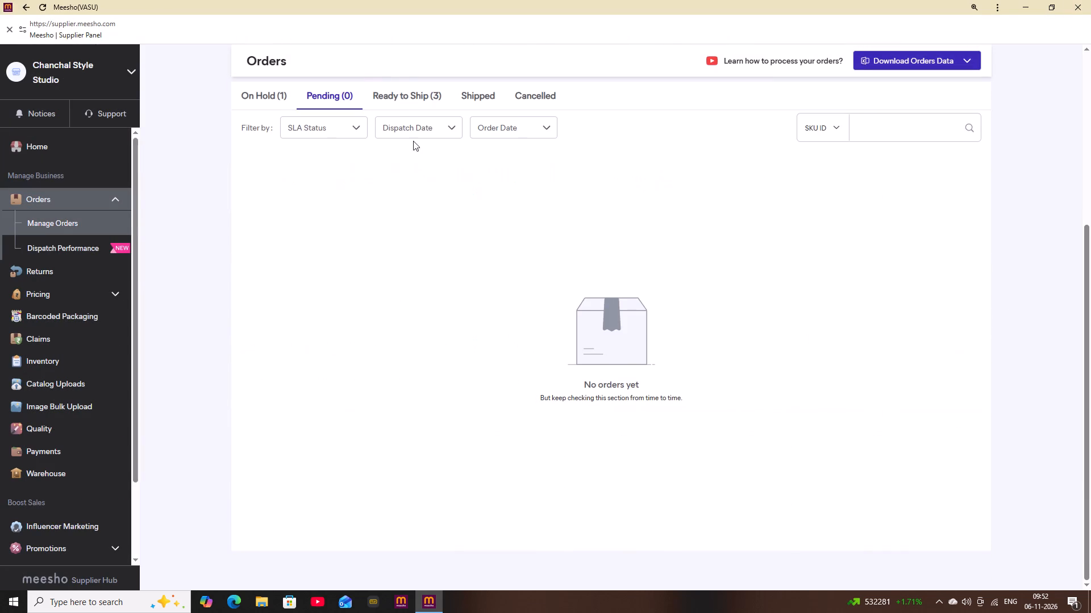
{"action": "left_click", "coordinate": [405, 90]}
{"action": "scroll", "coordinate": [440, 283], "scroll_direction": "down", "scroll_amount": 5}
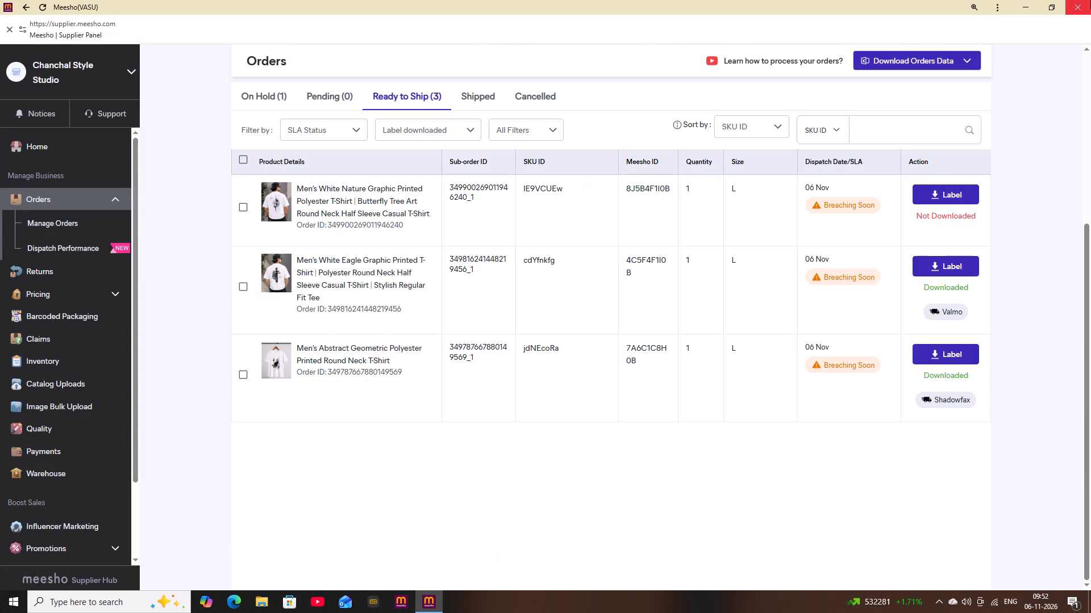
{"action": "left_click", "coordinate": [492, 85]}
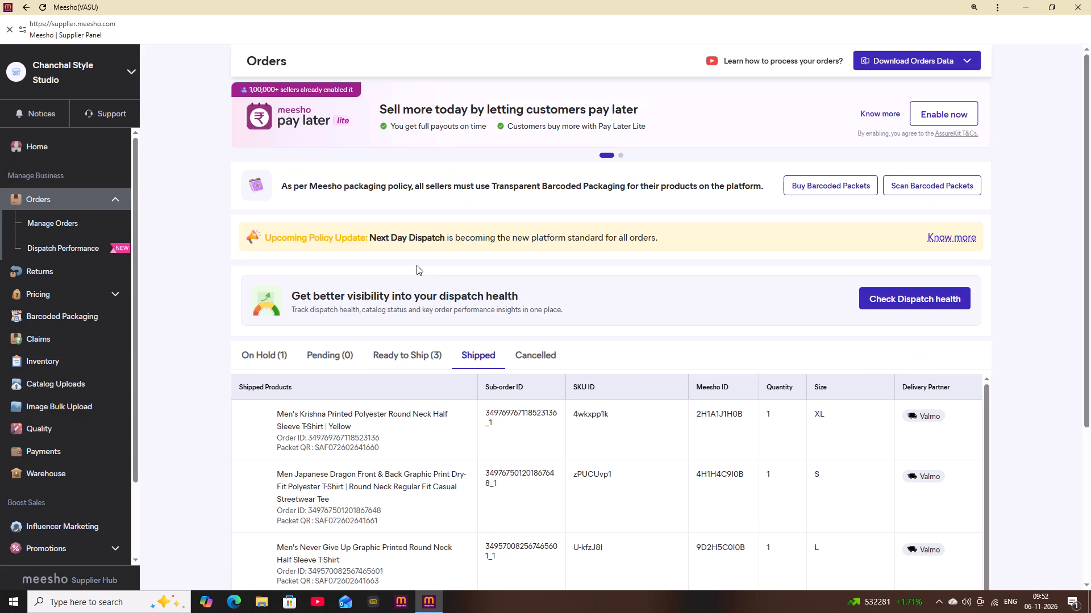
{"action": "scroll", "coordinate": [413, 312], "scroll_direction": "down", "scroll_amount": 1}
{"action": "left_click", "coordinate": [427, 287]}
{"action": "scroll", "coordinate": [761, 285], "scroll_direction": "down", "scroll_amount": 4}
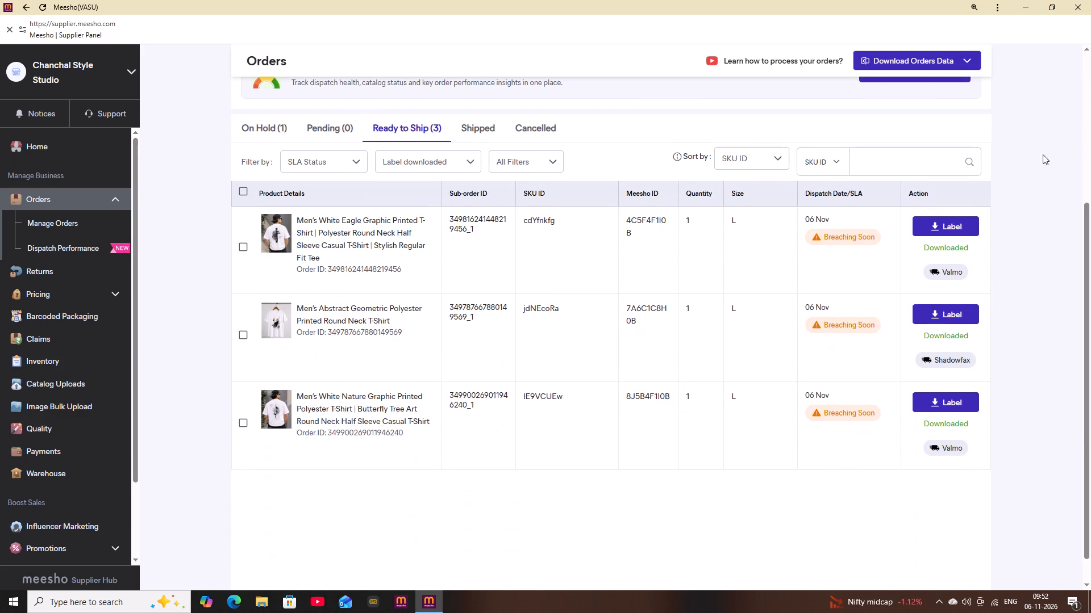
Close this supplier panel and launch the Meesho (TRENDY) supplier panel from the desktop.
{"action": "left_click", "coordinate": [1090, 0]}
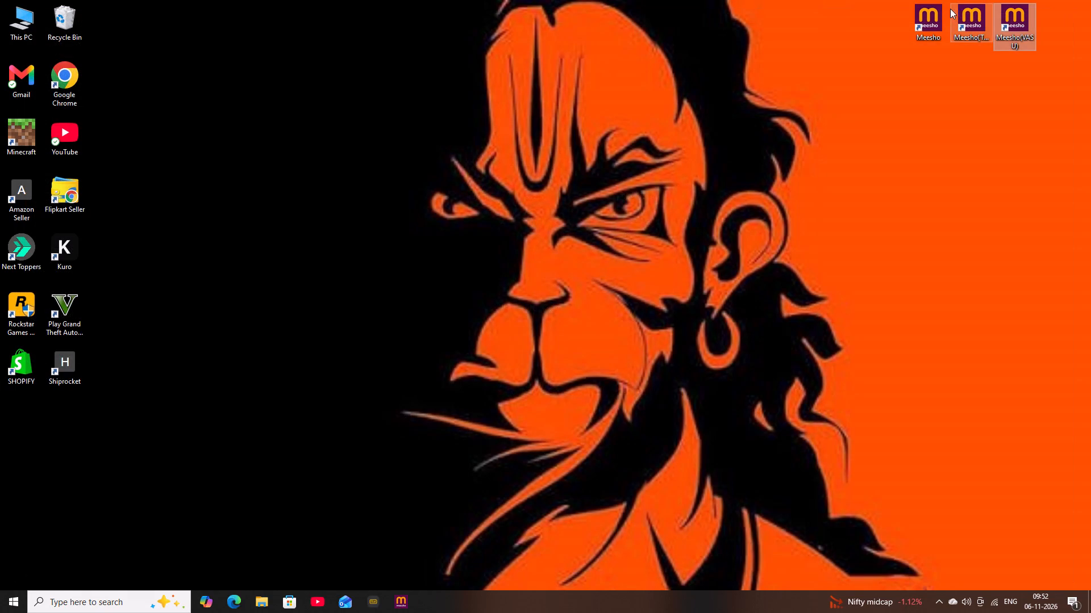
{"action": "double_click", "coordinate": [960, 5]}
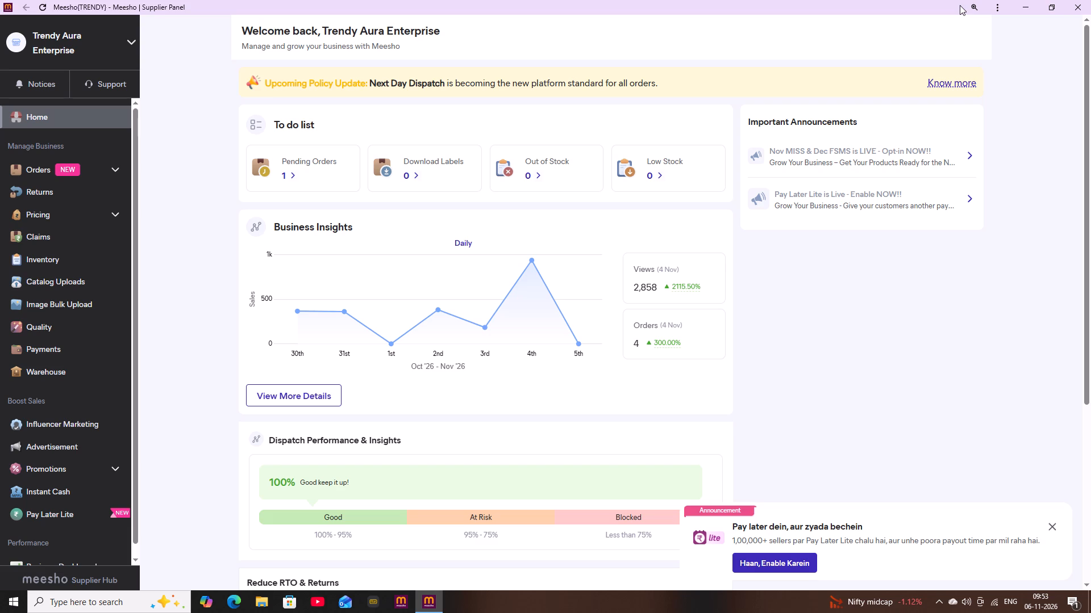
Open the pending orders from the to-do list and preview the Vibrant Yellow Daisy Blossom T-shirt's product image.
{"action": "left_click", "coordinate": [331, 173]}
{"action": "scroll", "coordinate": [359, 288], "scroll_direction": "down", "scroll_amount": 2}
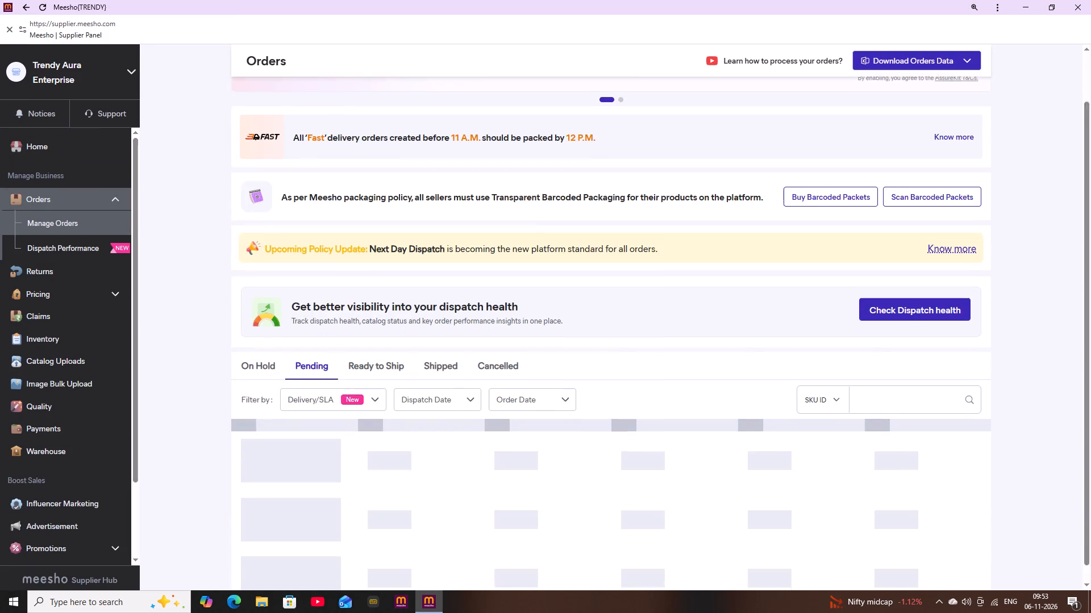
{"action": "scroll", "coordinate": [361, 289], "scroll_direction": "down", "scroll_amount": 6}
{"action": "left_click", "coordinate": [278, 343]}
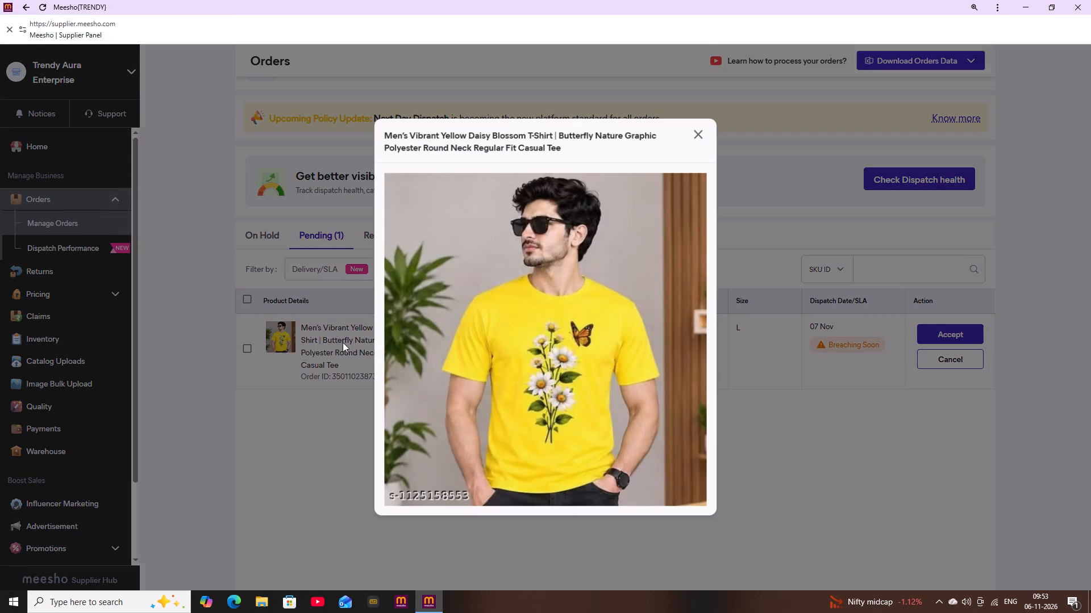
{"action": "left_click", "coordinate": [781, 284]}
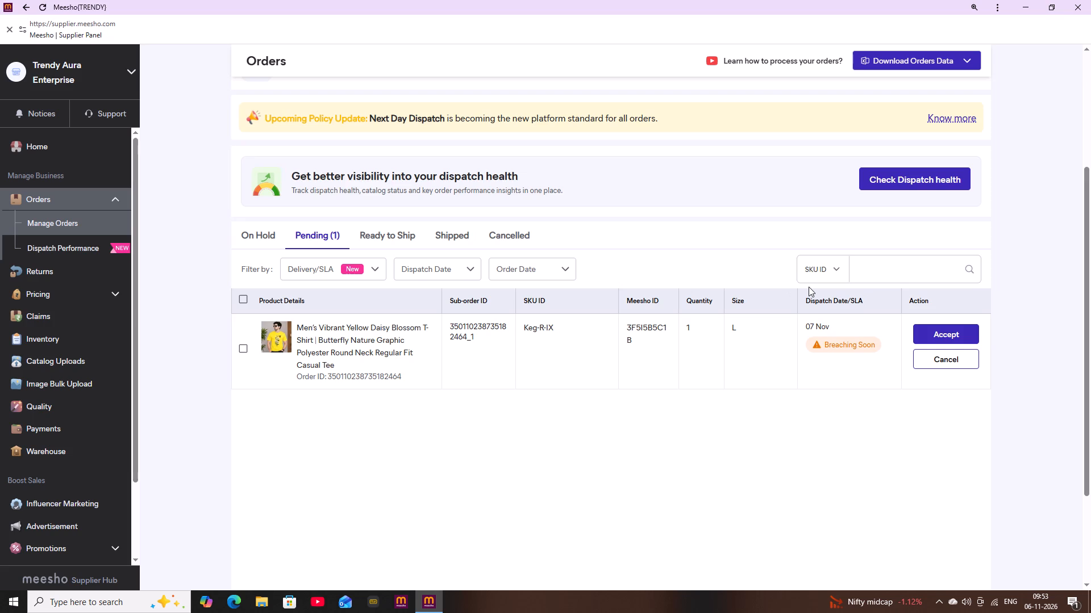
Open design 216, the white daisies with a butterfly, from the DESIGNS folder in File Explorer.
{"action": "left_click", "coordinate": [266, 601]}
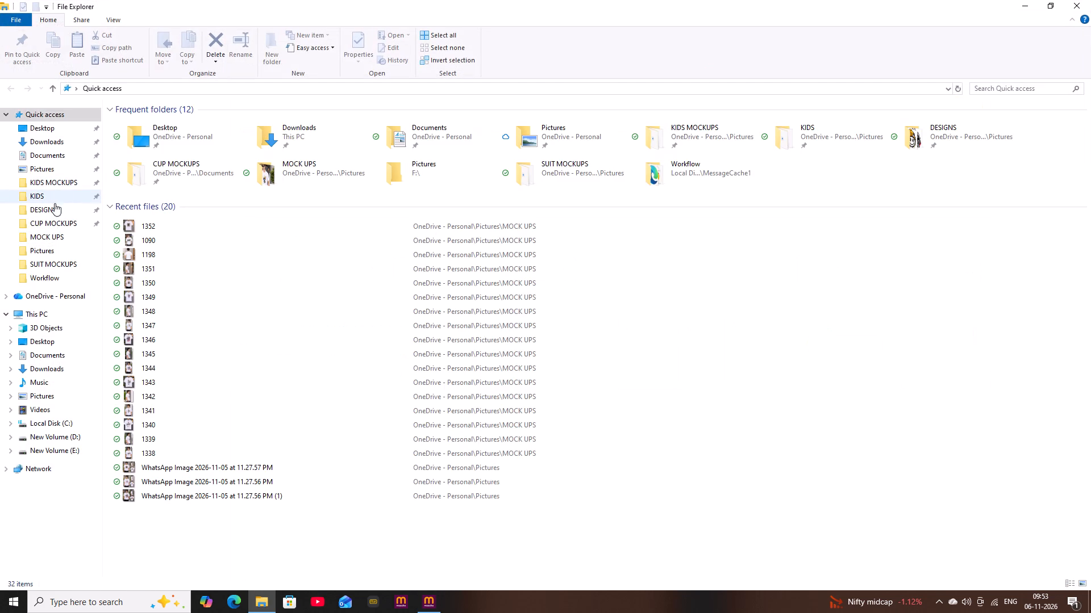
{"action": "left_click", "coordinate": [52, 212]}
{"action": "scroll", "coordinate": [638, 464], "scroll_direction": "down", "scroll_amount": 4}
{"action": "scroll", "coordinate": [768, 469], "scroll_direction": "down", "scroll_amount": 1}
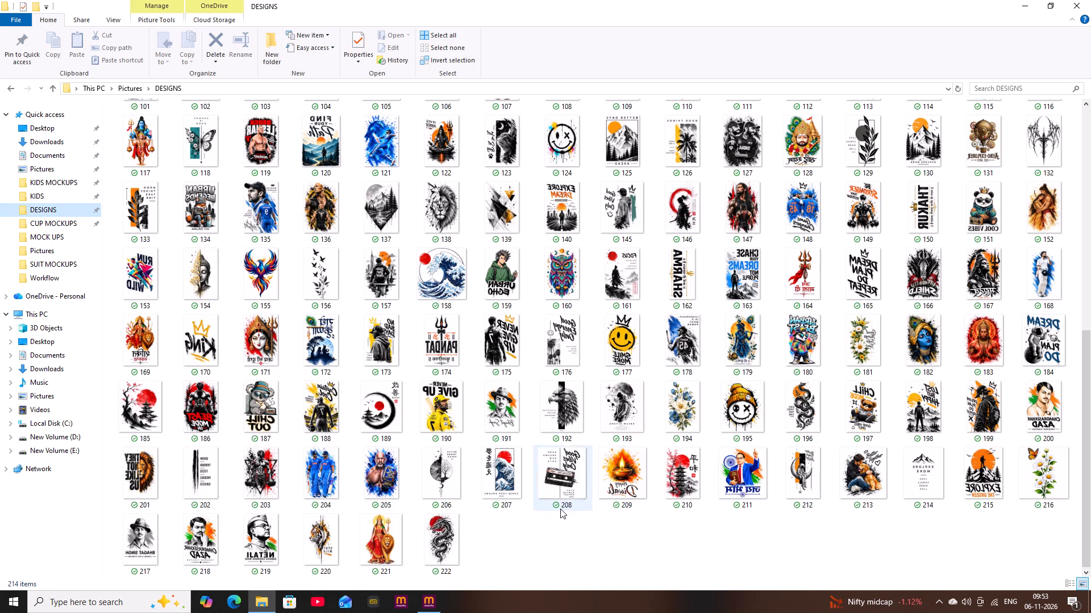
{"action": "left_click", "coordinate": [1057, 460]}
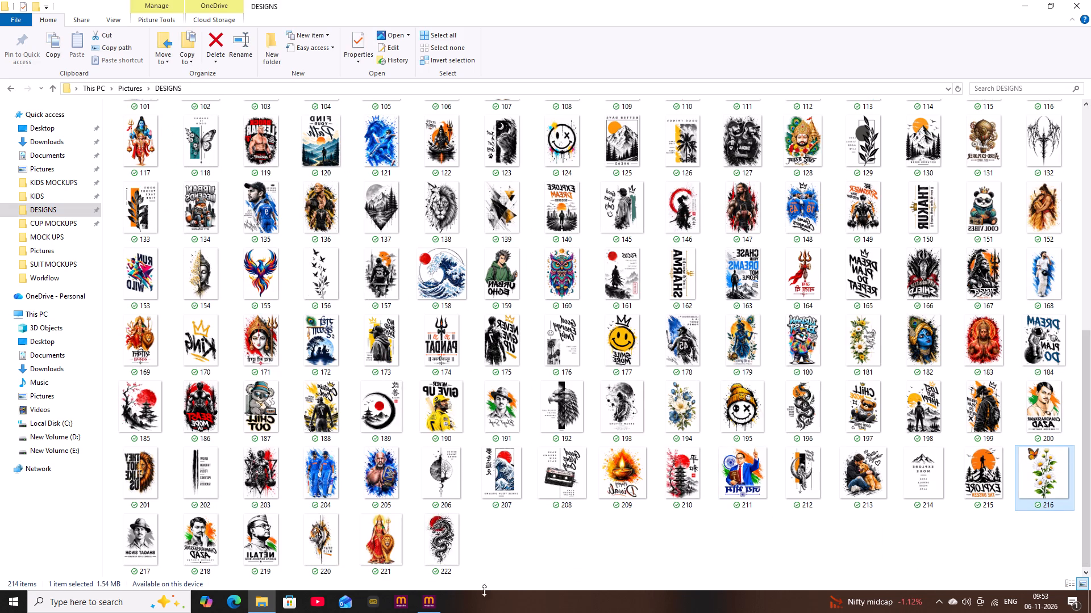
{"action": "double_click", "coordinate": [1063, 478]}
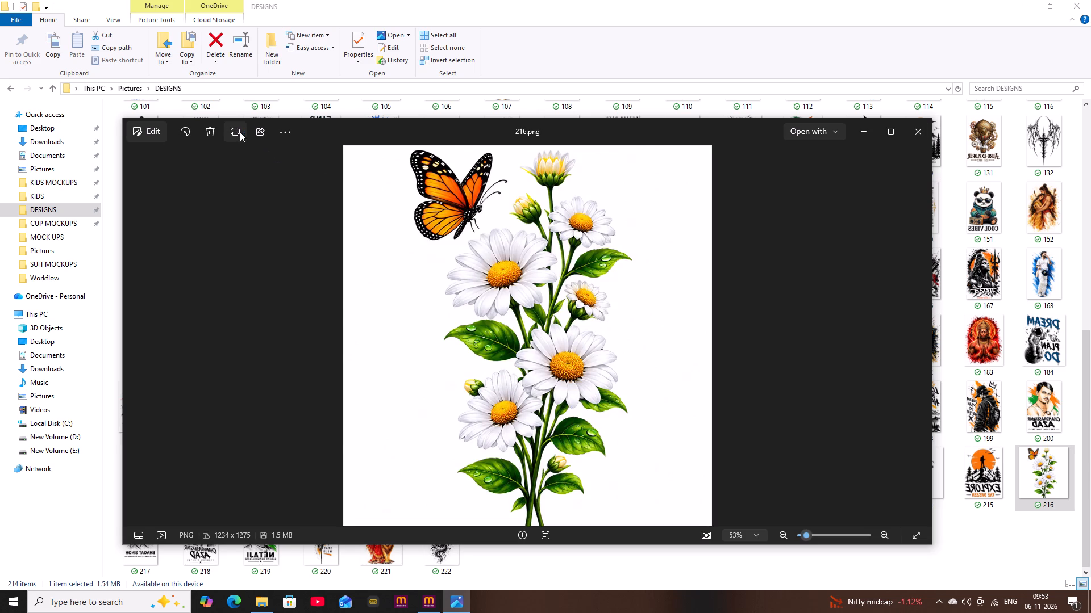
Print design 216 on A4 Epson Matte paper with the EPSON L130 Series printer, and close the image.
{"action": "left_click", "coordinate": [240, 132]}
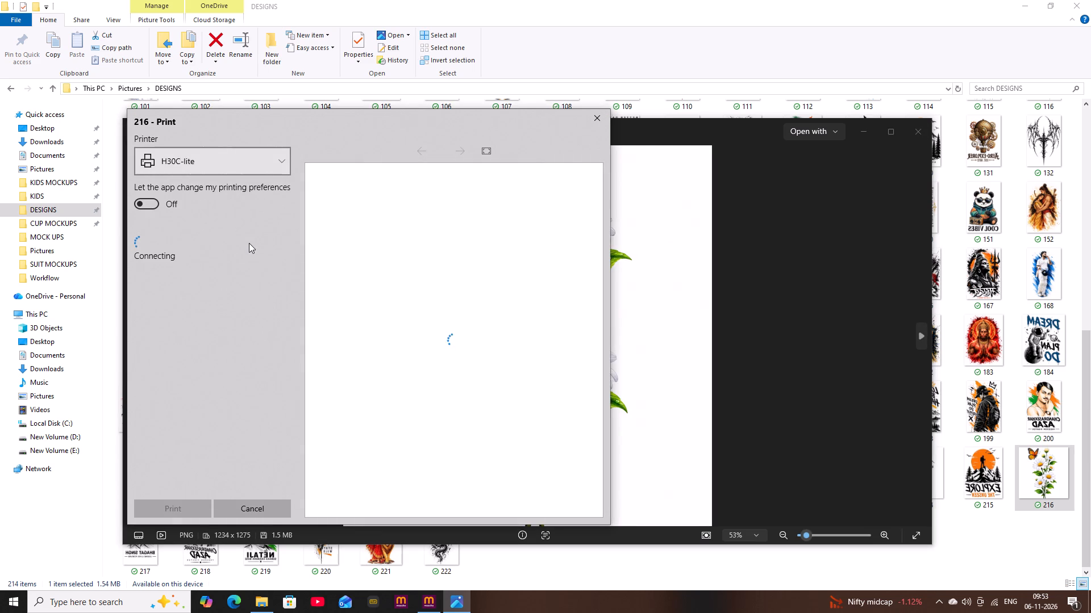
{"action": "left_click", "coordinate": [241, 161]}
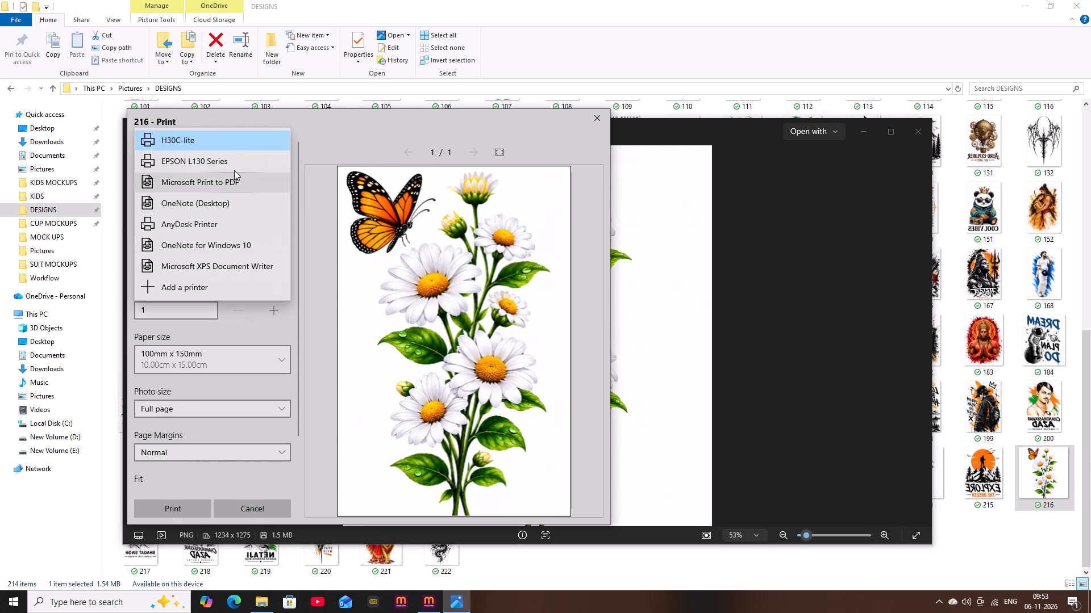
{"action": "left_click", "coordinate": [235, 166]}
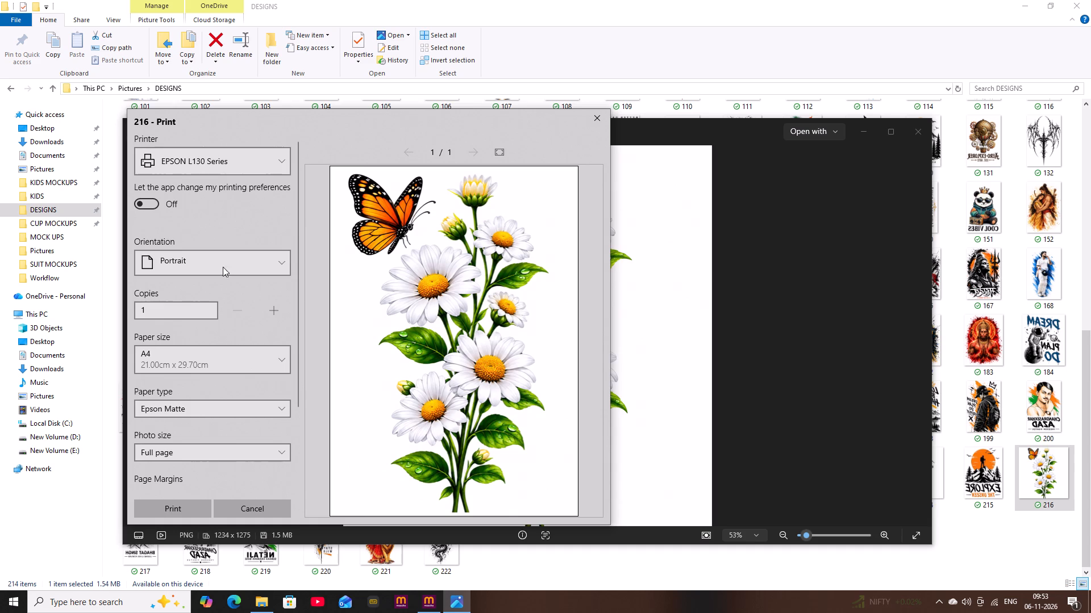
{"action": "scroll", "coordinate": [232, 309], "scroll_direction": "down", "scroll_amount": 3}
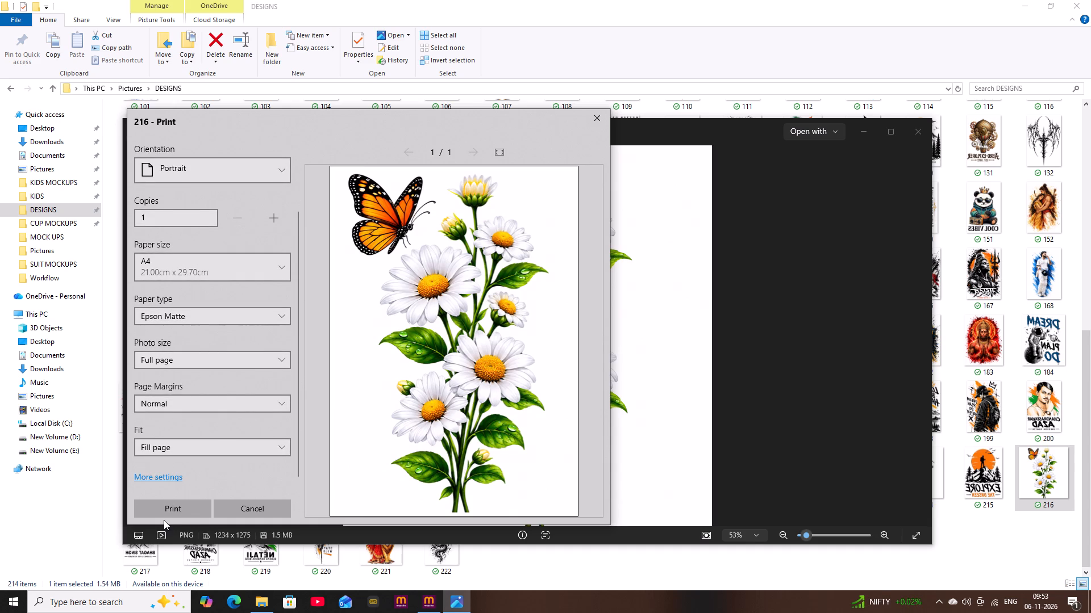
{"action": "left_click", "coordinate": [169, 512]}
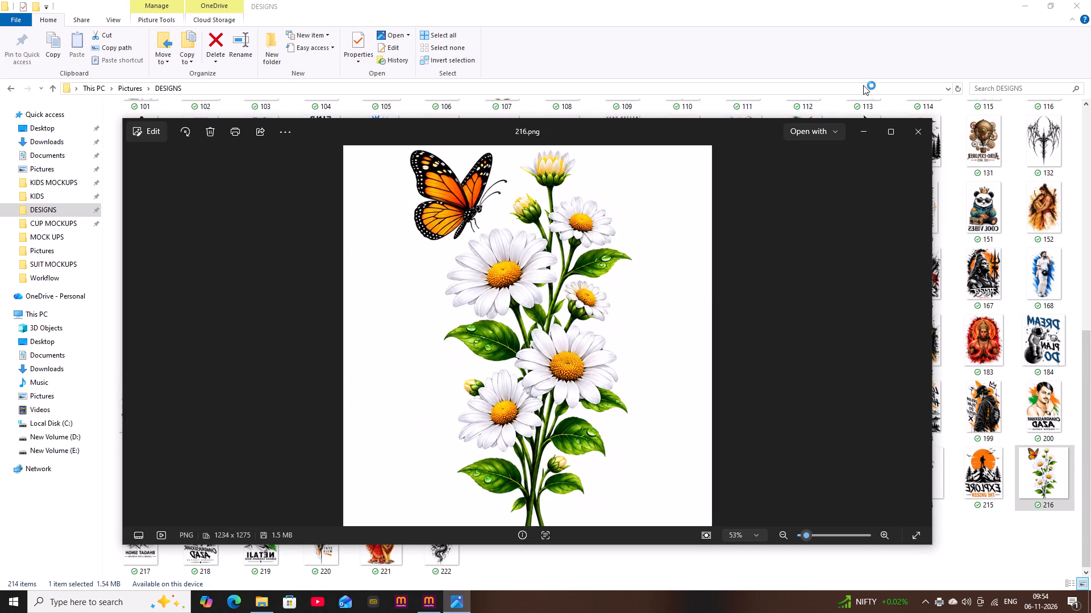
{"action": "left_click", "coordinate": [917, 131]}
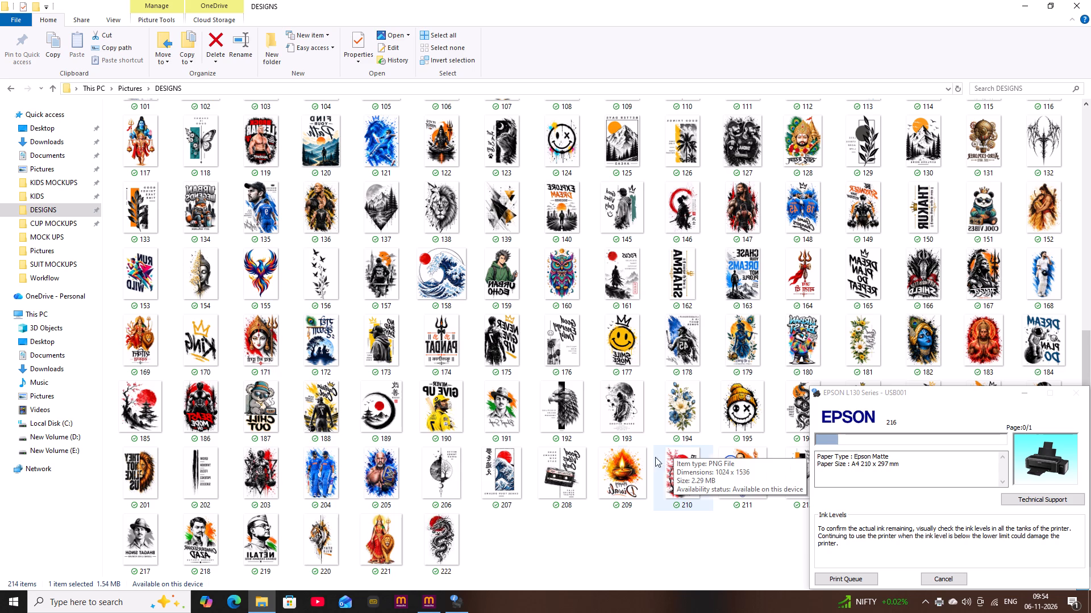
Switch back to the Meesho (TRENDY) panel and accept the pending Vibrant Yellow Daisy Blossom T-shirt order.
{"action": "left_click", "coordinate": [430, 612]}
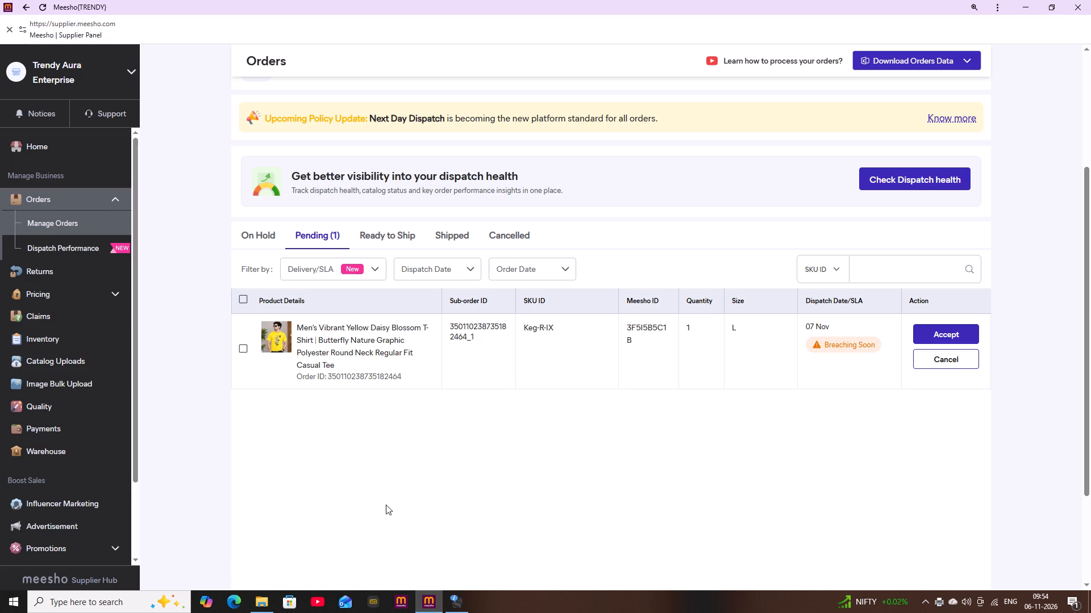
{"action": "left_click", "coordinate": [954, 334]}
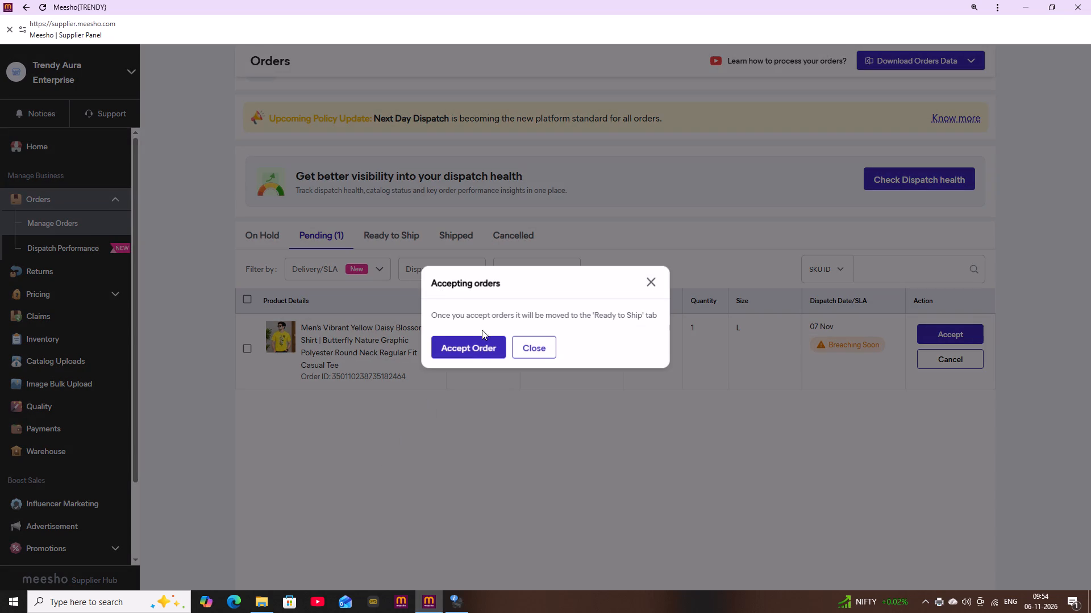
{"action": "left_click", "coordinate": [486, 346]}
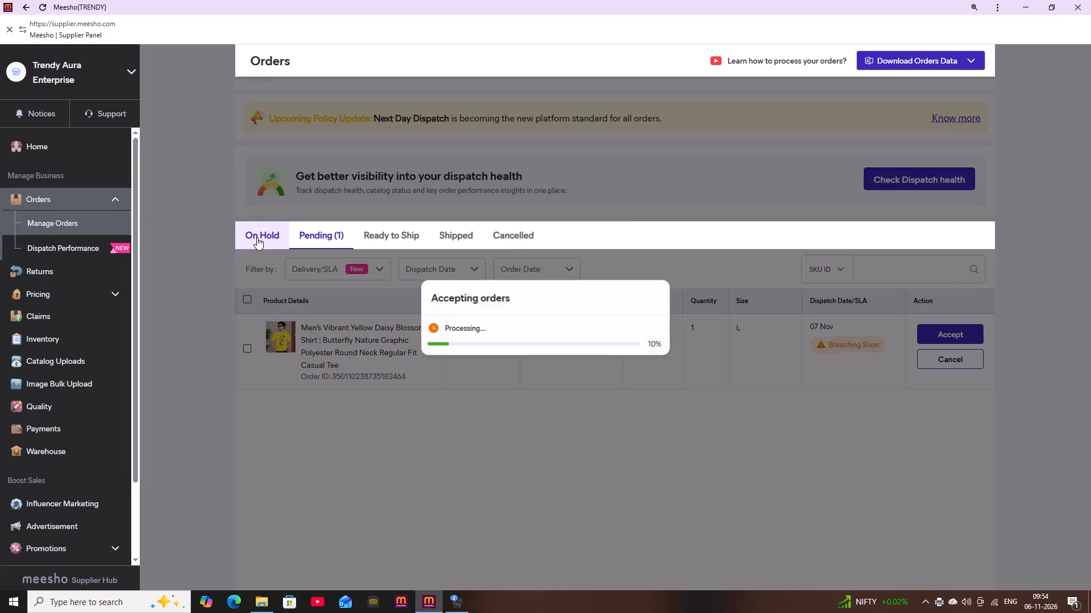
{"action": "left_click", "coordinate": [257, 237]}
{"action": "left_click", "coordinate": [334, 400]}
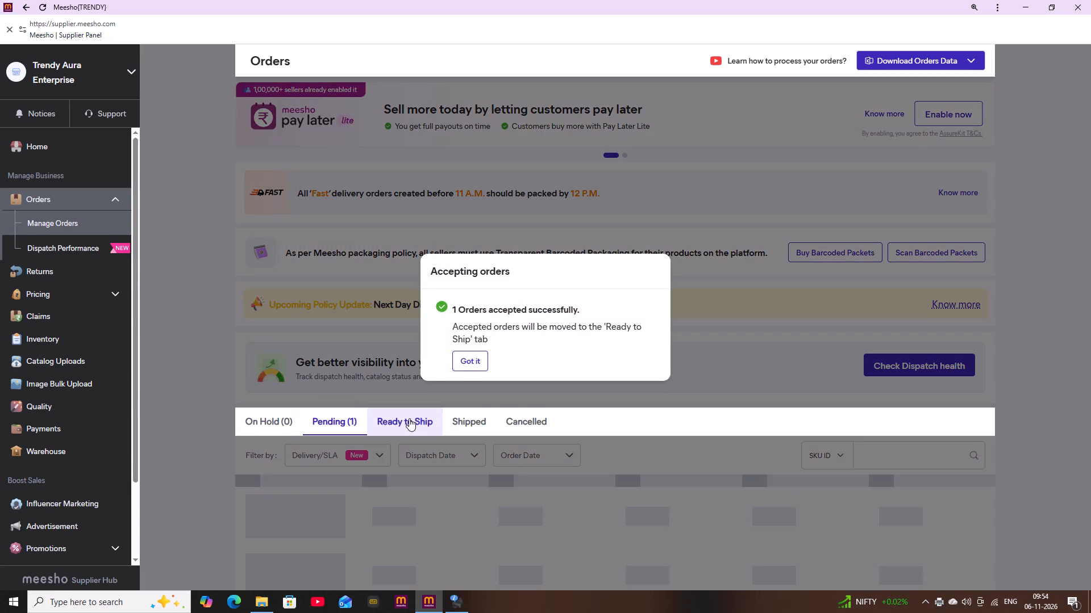
{"action": "left_click", "coordinate": [466, 367]}
Select all orders in the Ready to Ship list and generate their shipping labels.
{"action": "left_click", "coordinate": [406, 415]}
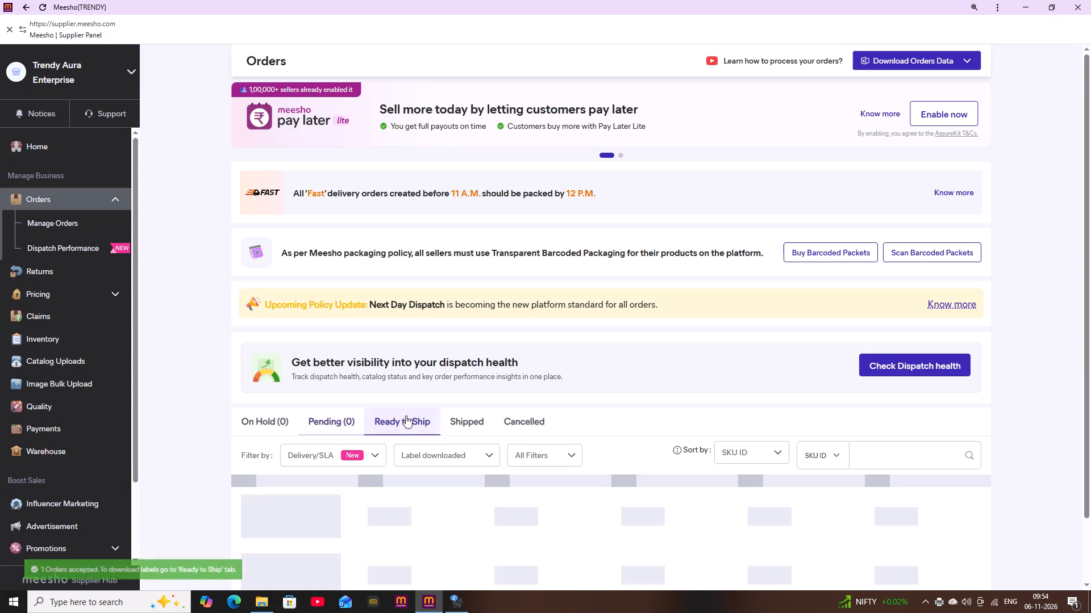
{"action": "scroll", "coordinate": [596, 450], "scroll_direction": "down", "scroll_amount": 3}
{"action": "scroll", "coordinate": [813, 415], "scroll_direction": "down", "scroll_amount": 2}
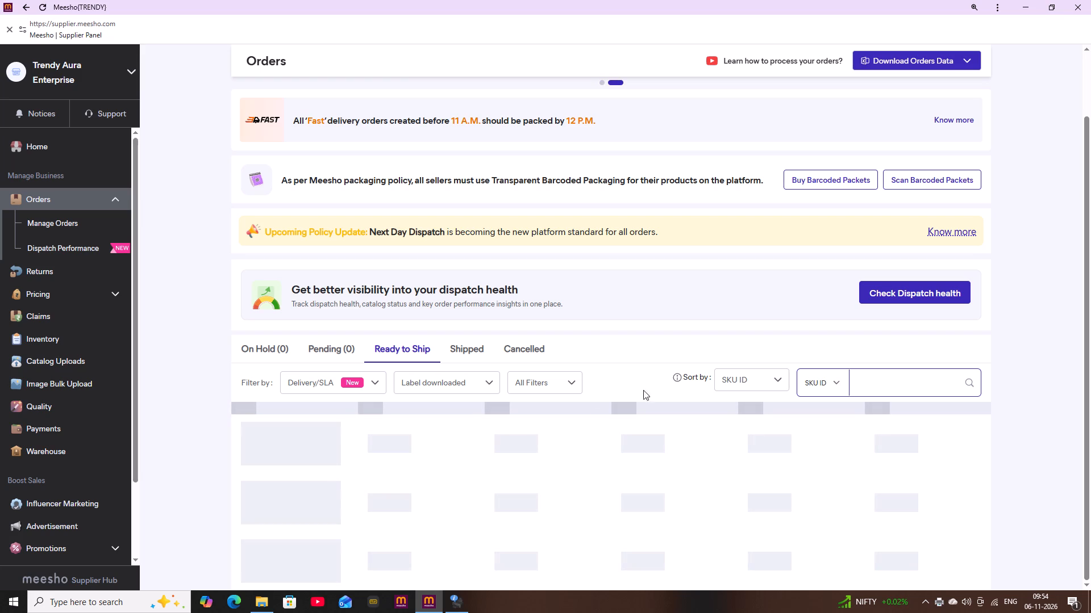
{"action": "left_click", "coordinate": [459, 349]}
{"action": "scroll", "coordinate": [477, 352], "scroll_direction": "down", "scroll_amount": 5}
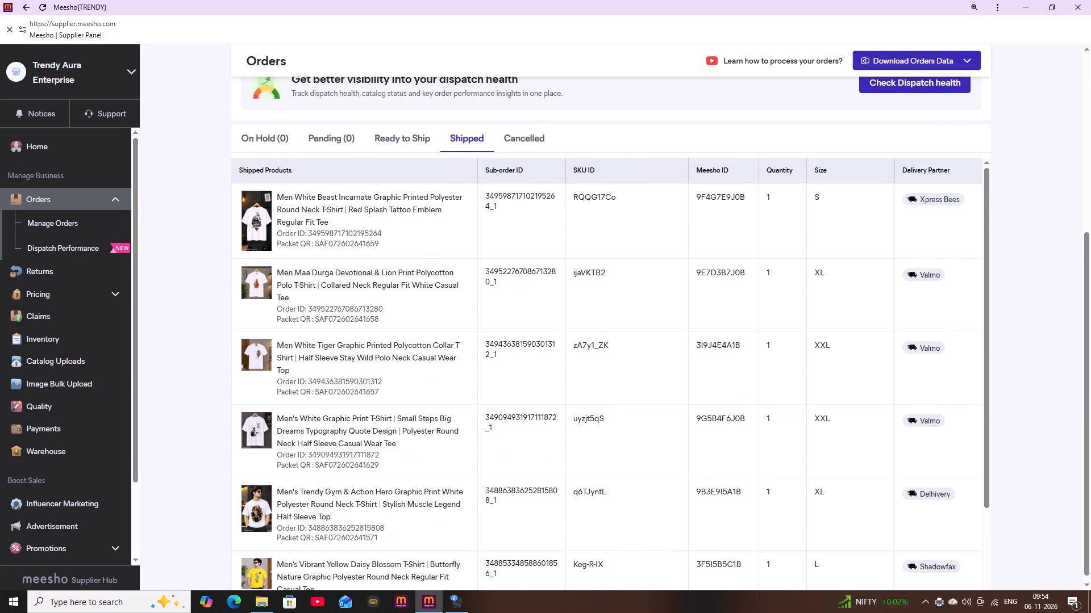
{"action": "left_click", "coordinate": [403, 129]}
{"action": "scroll", "coordinate": [395, 167], "scroll_direction": "down", "scroll_amount": 2}
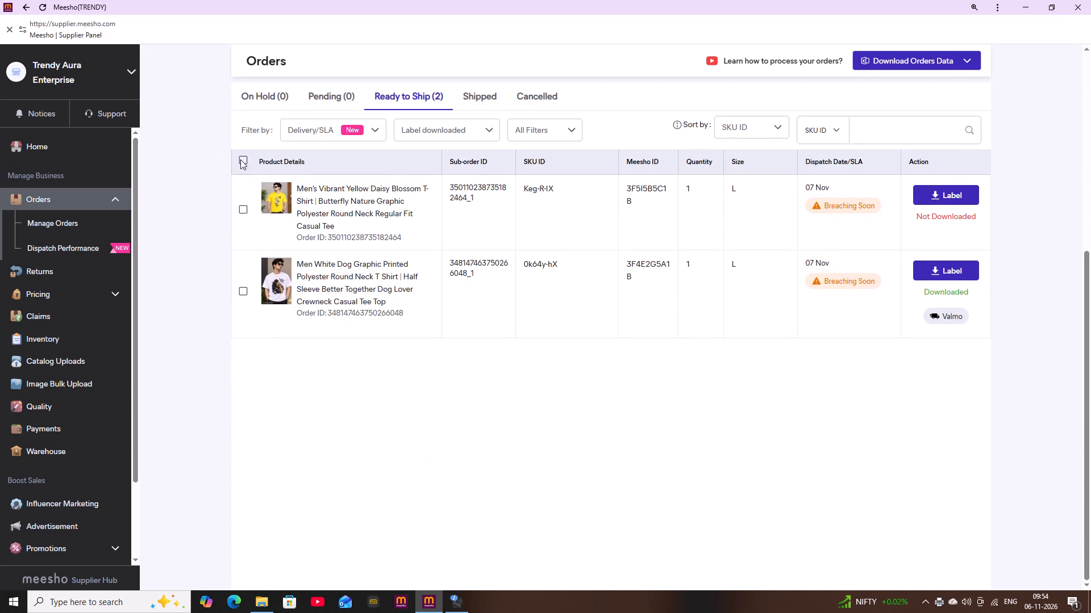
{"action": "left_click", "coordinate": [248, 160]}
{"action": "left_click", "coordinate": [1034, 571]}
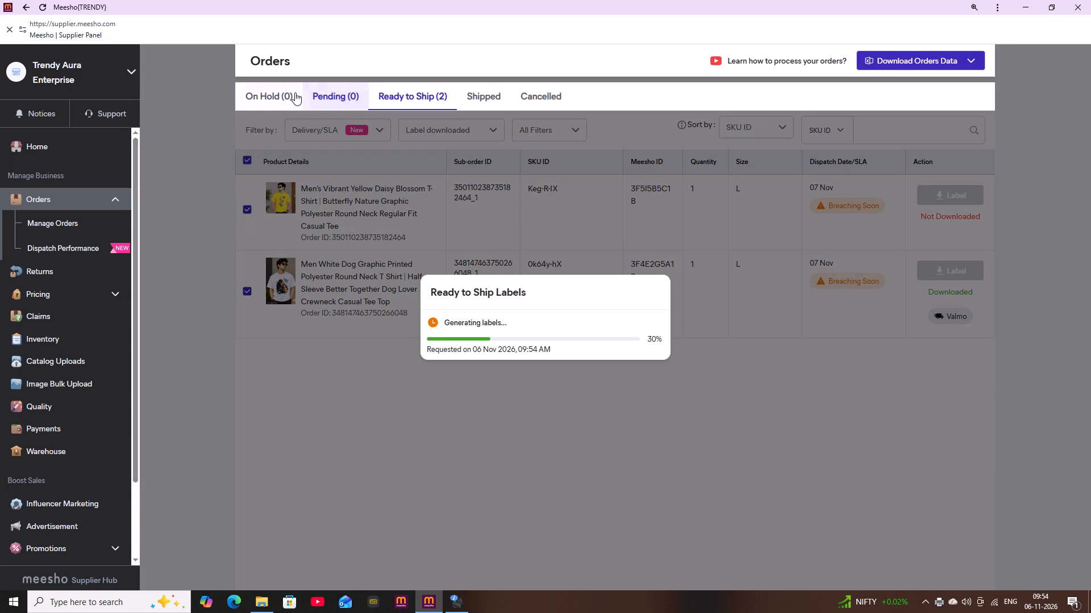
Reload the Ready to Ship list by alternating with Shipped until label generation finishes, and download the combined labels.
{"action": "left_click", "coordinate": [295, 93]}
{"action": "left_click", "coordinate": [402, 103]}
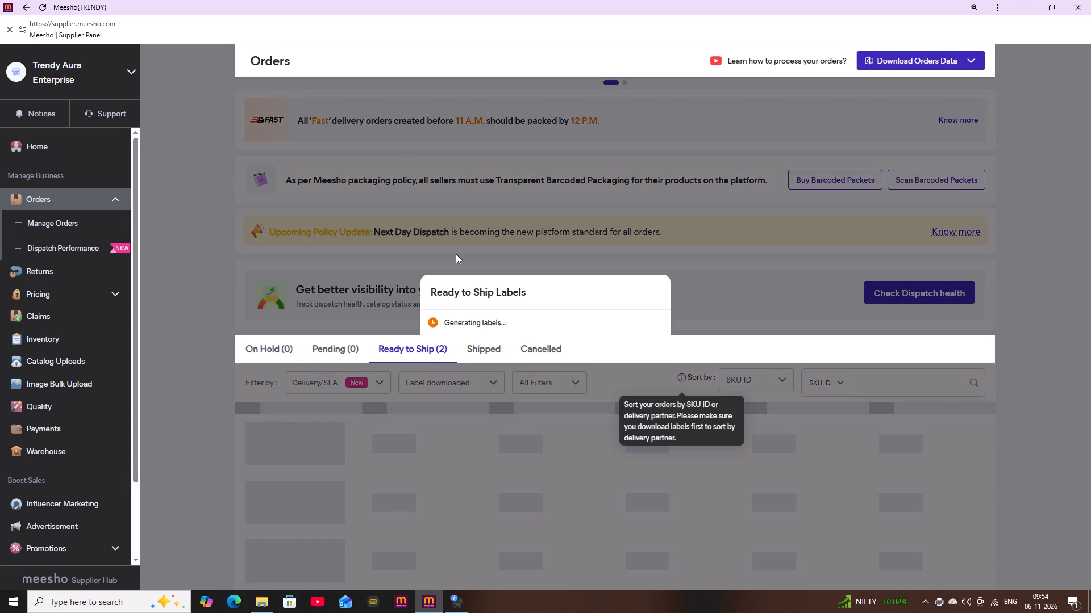
{"action": "left_click", "coordinate": [476, 353]}
{"action": "left_click", "coordinate": [434, 350]}
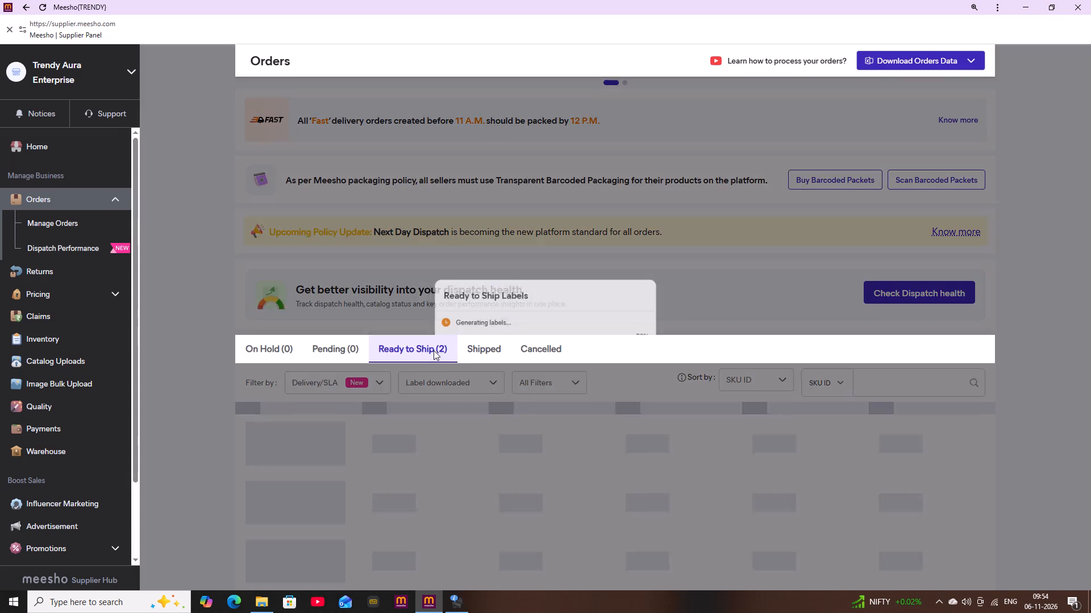
{"action": "left_click", "coordinate": [477, 354]}
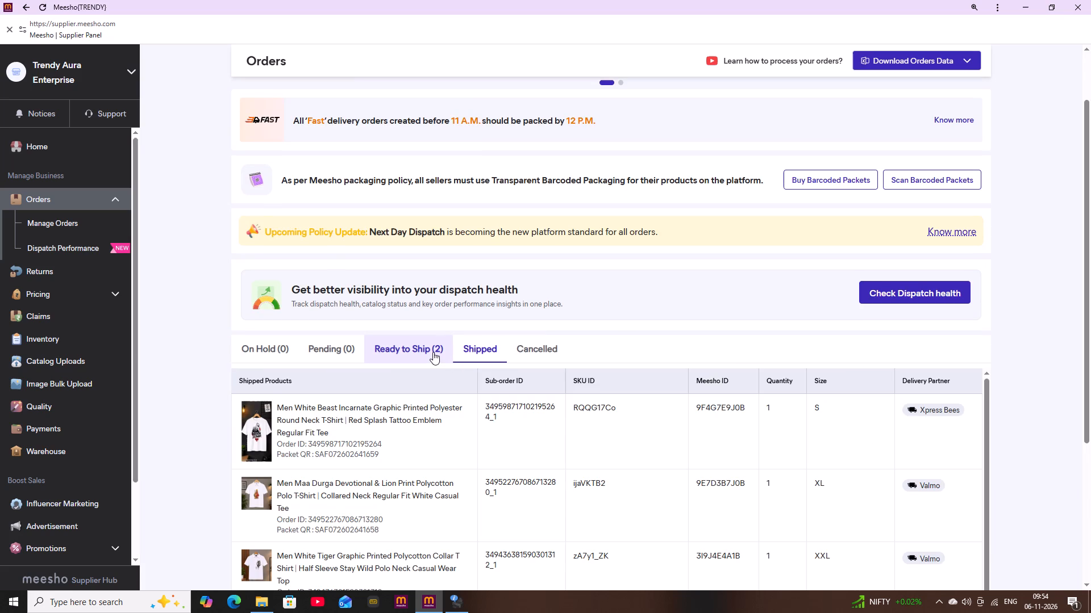
{"action": "left_click", "coordinate": [425, 347]}
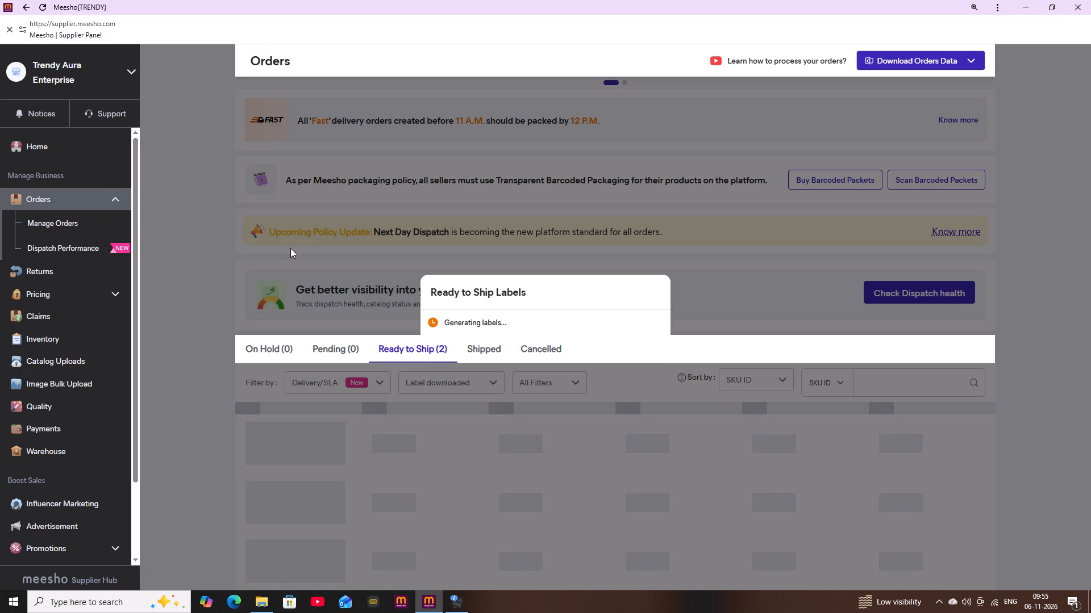
{"action": "left_click", "coordinate": [477, 338]}
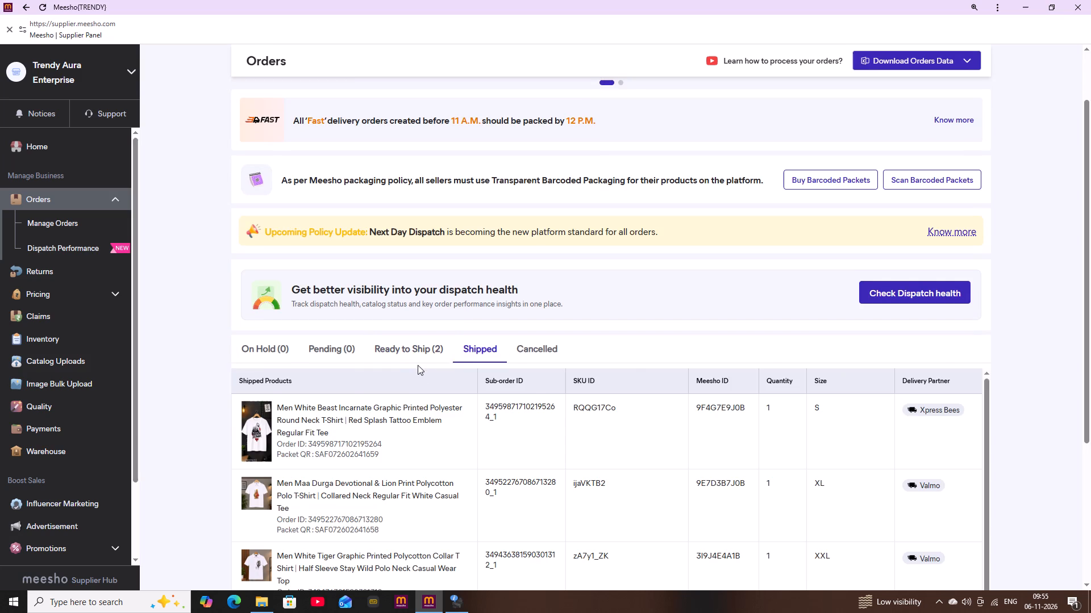
{"action": "left_click", "coordinate": [421, 357]}
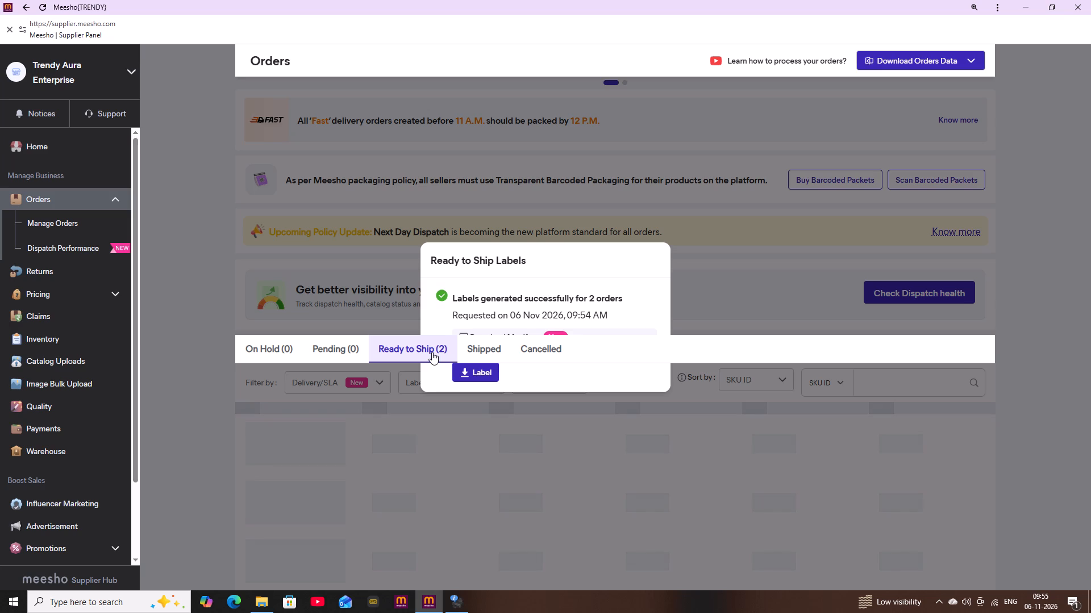
{"action": "left_click", "coordinate": [486, 370]}
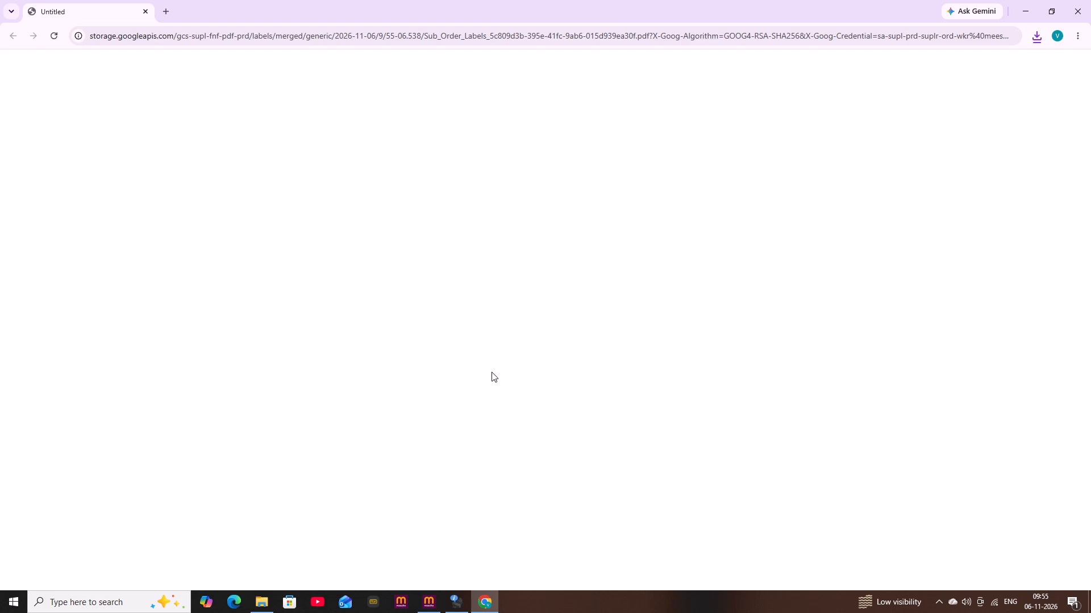
Close the label download window and the Meesho (TRENDY) supplier panel, returning to the DESIGNS folder.
{"action": "left_click_drag", "start_coordinate": [1090, 29], "coordinate": [1090, 22]}
{"action": "left_click", "coordinate": [1090, 0]}
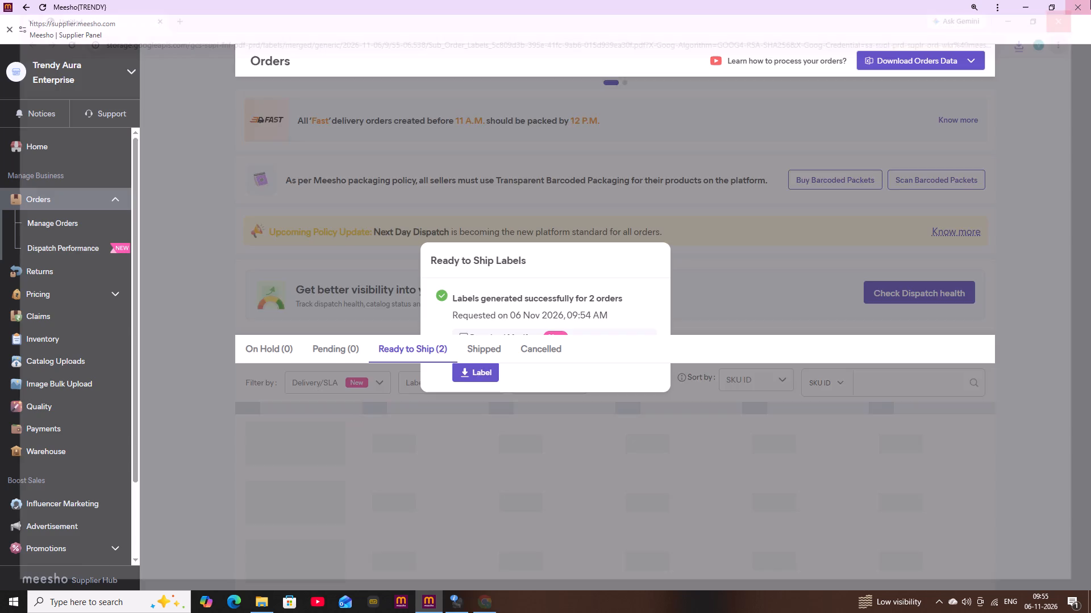
{"action": "scroll", "coordinate": [679, 403], "scroll_direction": "down", "scroll_amount": 3}
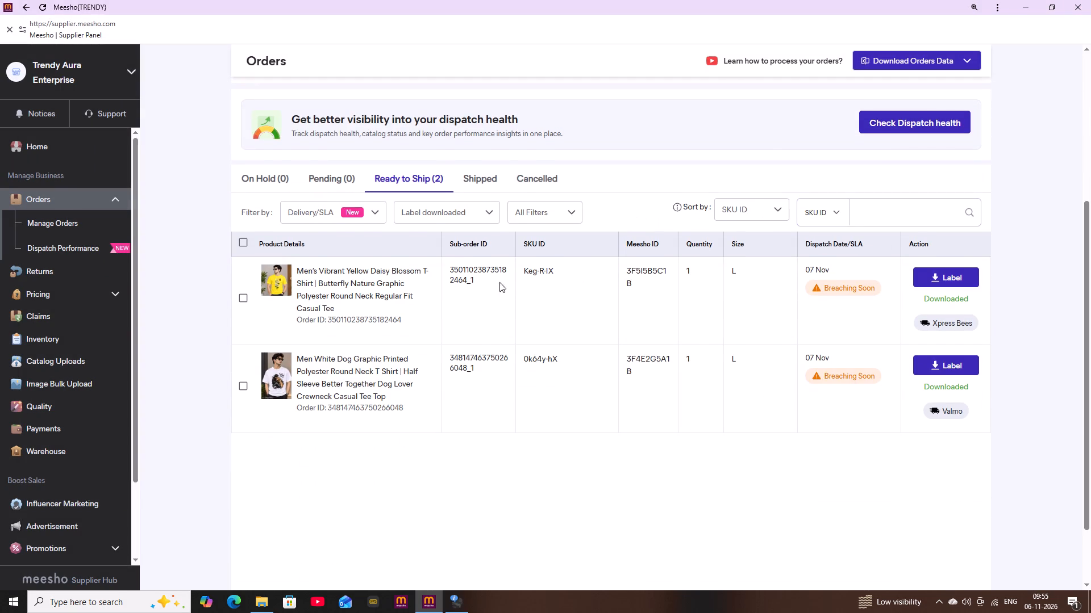
{"action": "left_click", "coordinate": [1090, 0]}
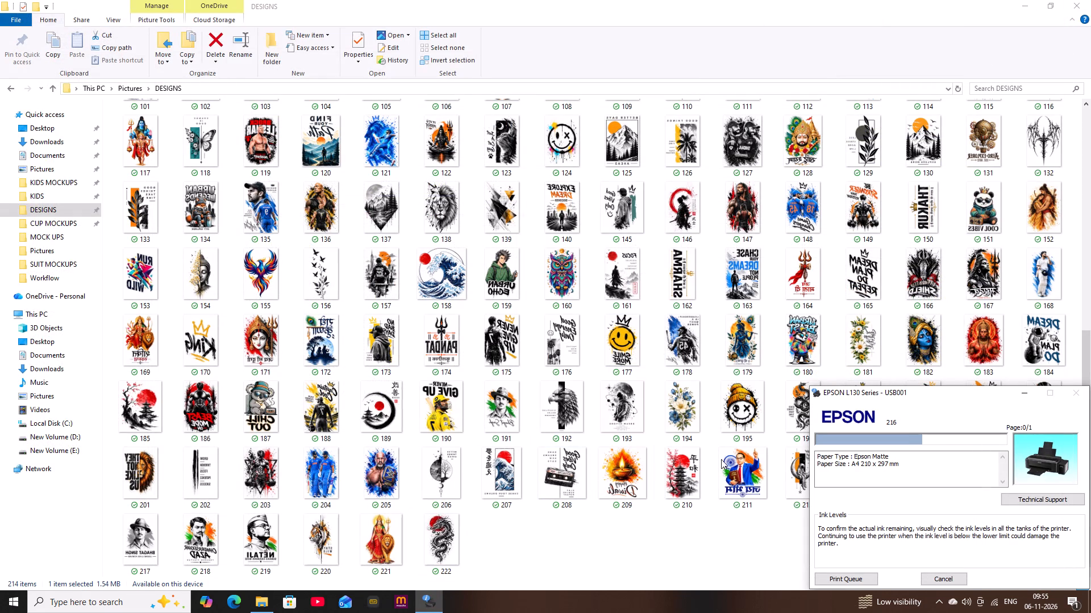
Open design 213, the Better Together man with a dog, flip it horizontally and save it over the original.
{"action": "left_click", "coordinate": [1023, 392]}
{"action": "double_click", "coordinate": [869, 475]}
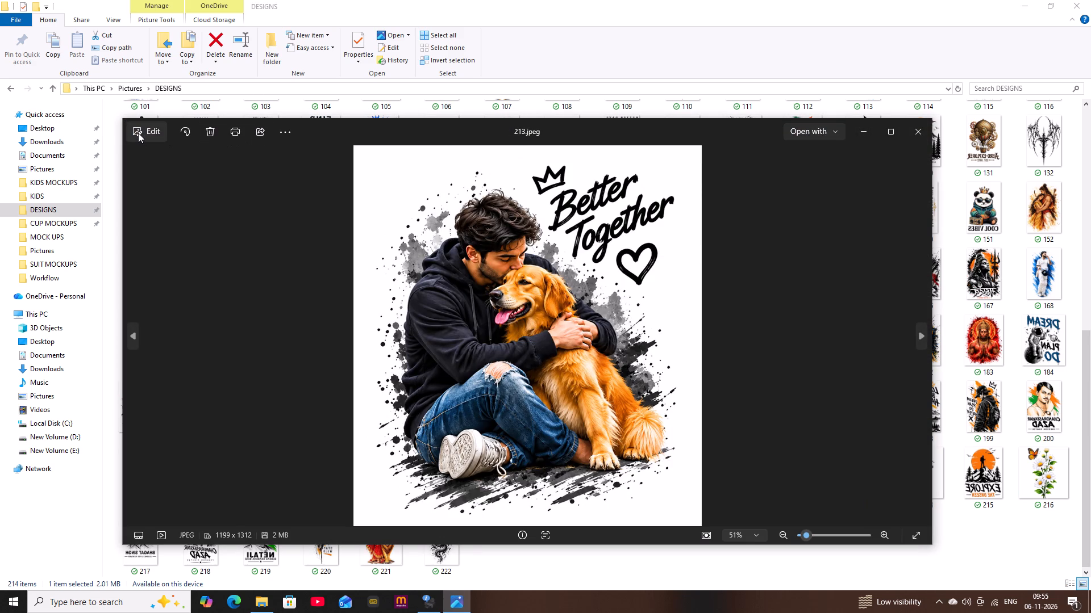
{"action": "left_click", "coordinate": [138, 133]}
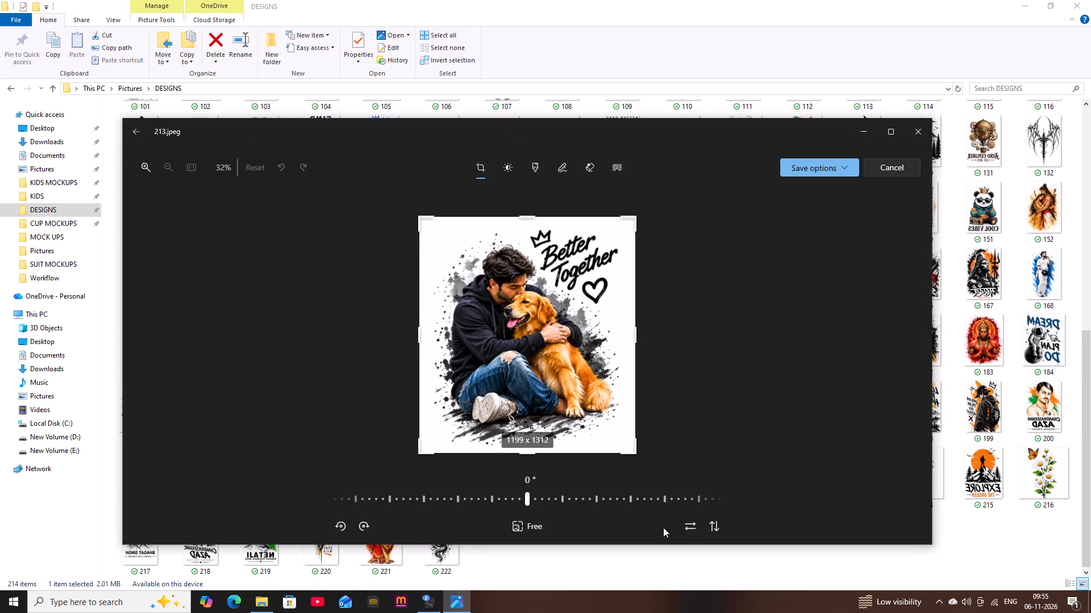
{"action": "left_click", "coordinate": [689, 523]}
{"action": "left_click", "coordinate": [803, 166]}
{"action": "left_click", "coordinate": [801, 208]}
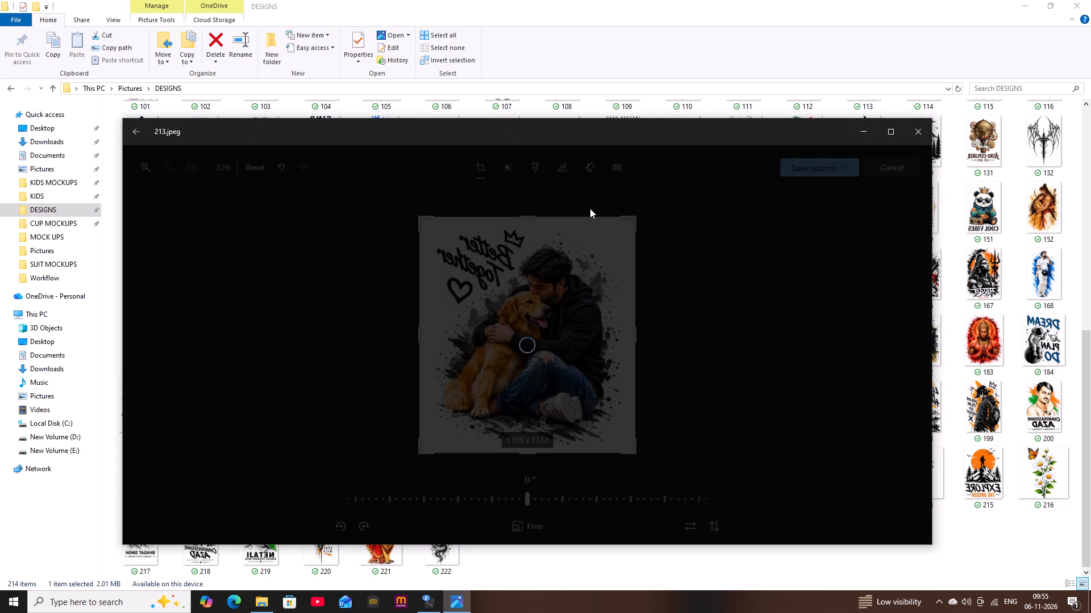
Print the mirrored design 213 on A4 Epson Matte paper with the EPSON L130 Series printer, and close the image.
{"action": "left_click", "coordinate": [239, 133]}
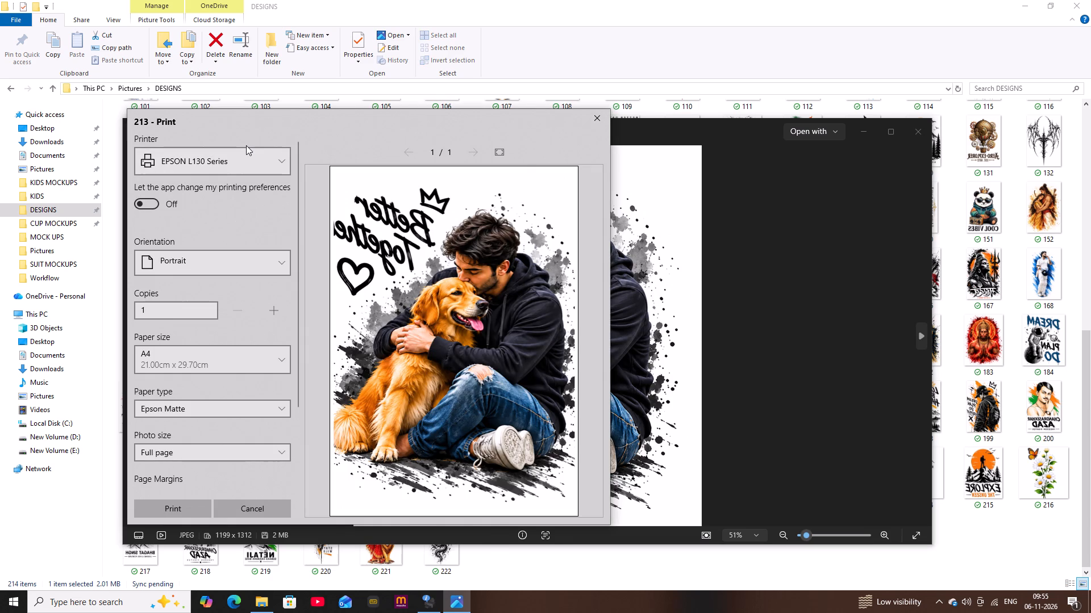
{"action": "scroll", "coordinate": [211, 262], "scroll_direction": "down", "scroll_amount": 4}
{"action": "scroll", "coordinate": [249, 371], "scroll_direction": "up", "scroll_amount": 4}
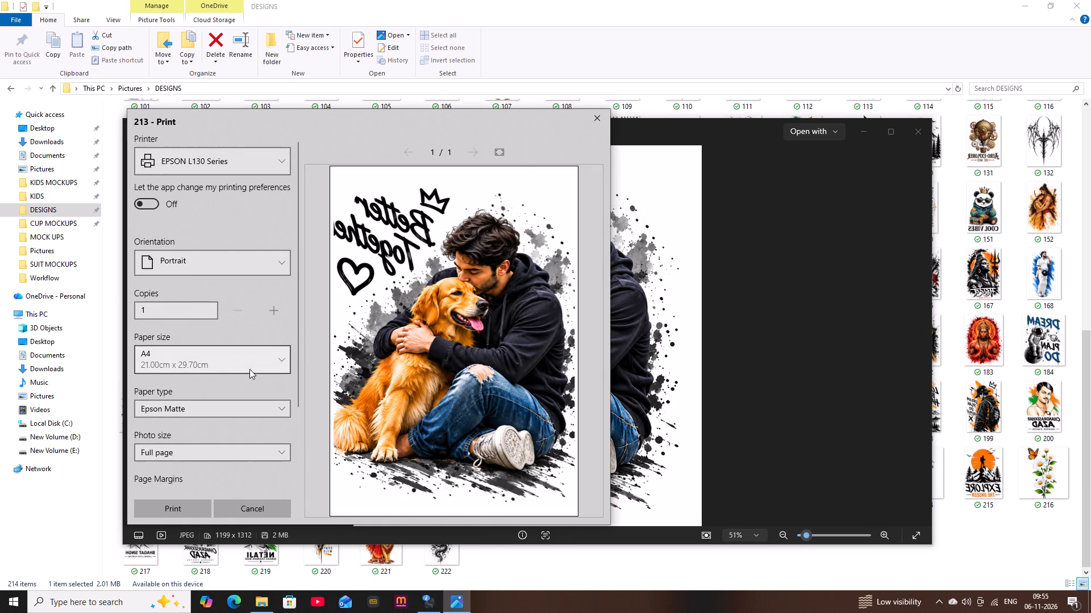
{"action": "left_click", "coordinate": [195, 510]}
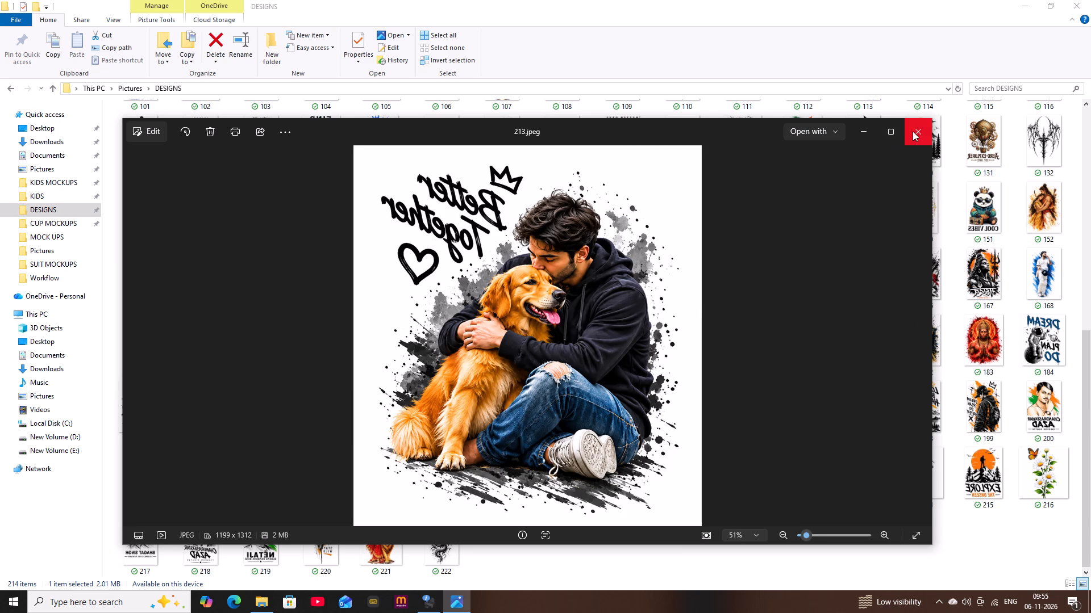
{"action": "left_click", "coordinate": [913, 131]}
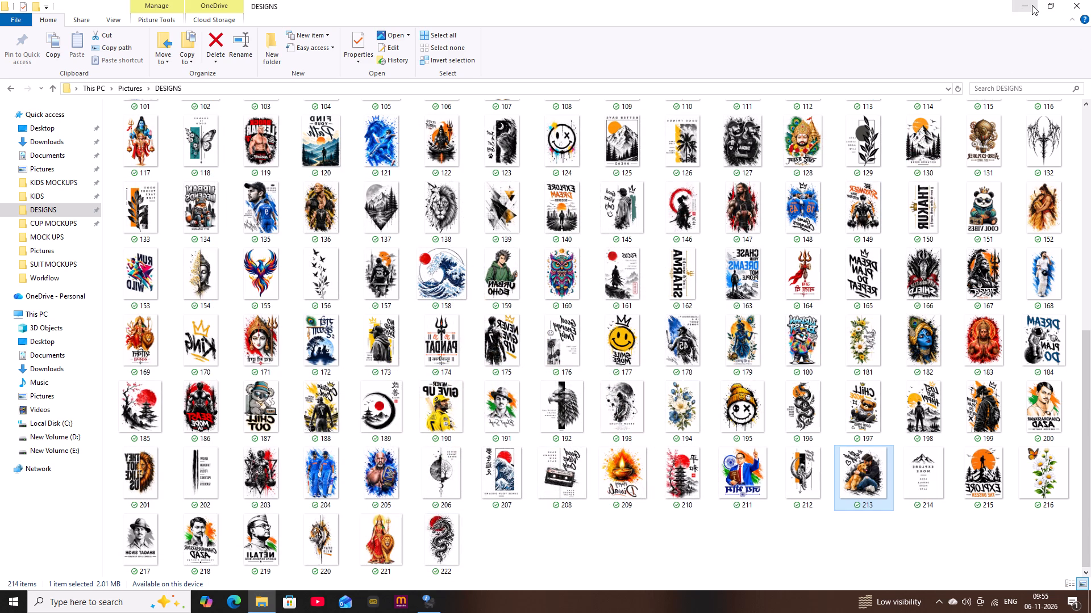
Print design 192, the Discipline Builds Freedom eagle, on A4 Epson Matte paper in portrait with full-page fill, and close the image.
{"action": "double_click", "coordinate": [563, 407]}
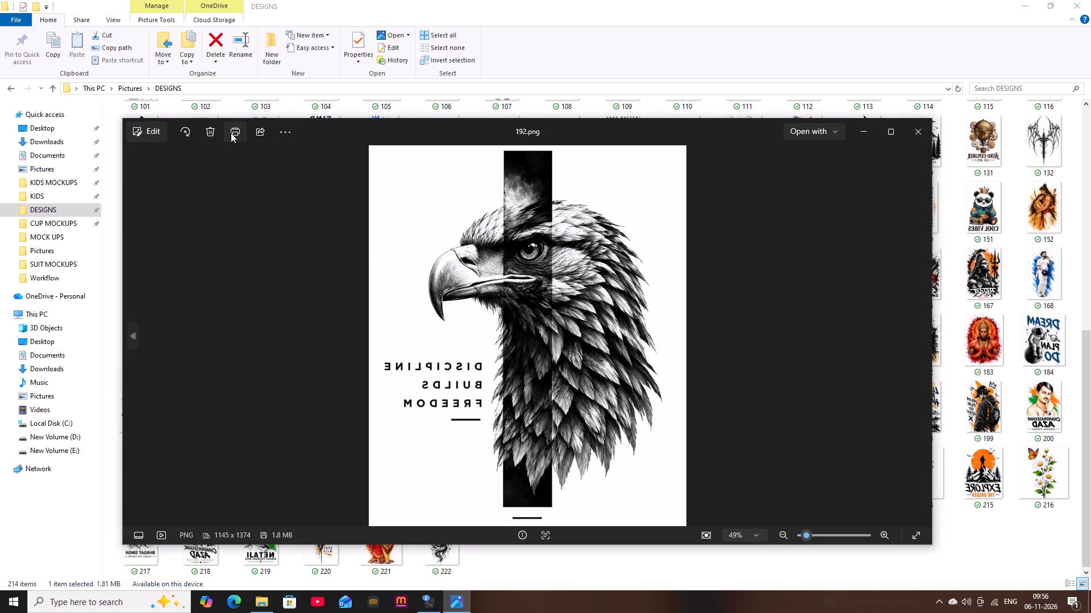
{"action": "left_click", "coordinate": [231, 133]}
{"action": "scroll", "coordinate": [260, 216], "scroll_direction": "down", "scroll_amount": 4}
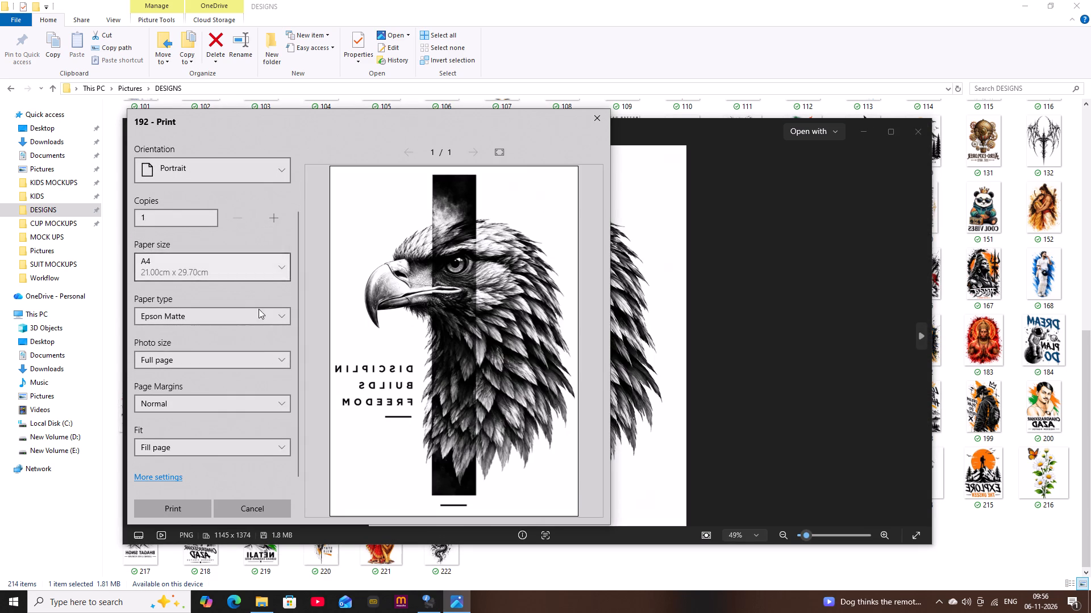
{"action": "left_click", "coordinate": [176, 509]}
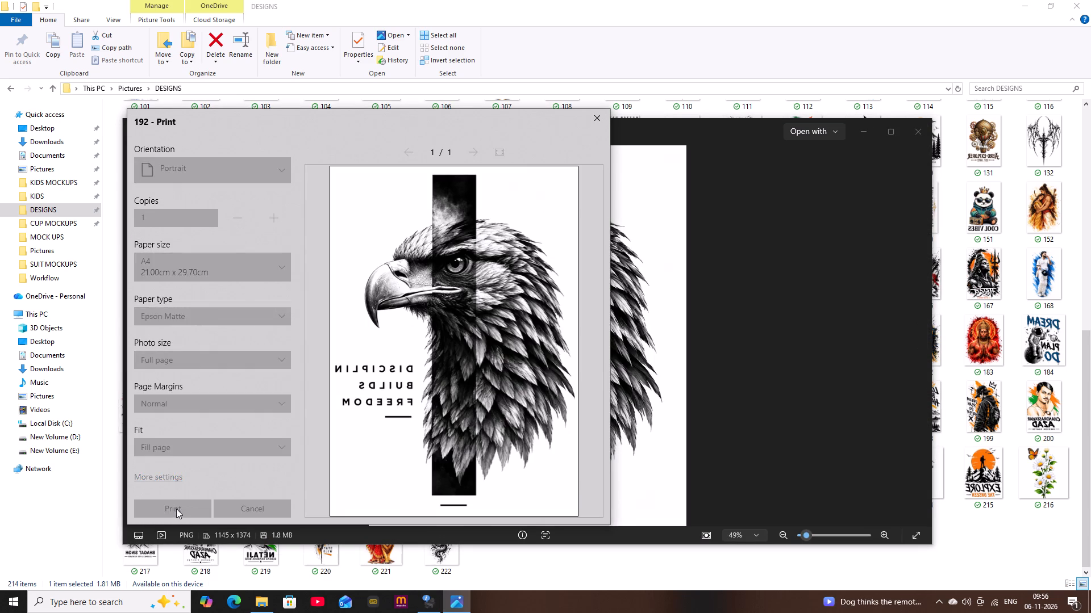
{"action": "left_click", "coordinate": [925, 136]}
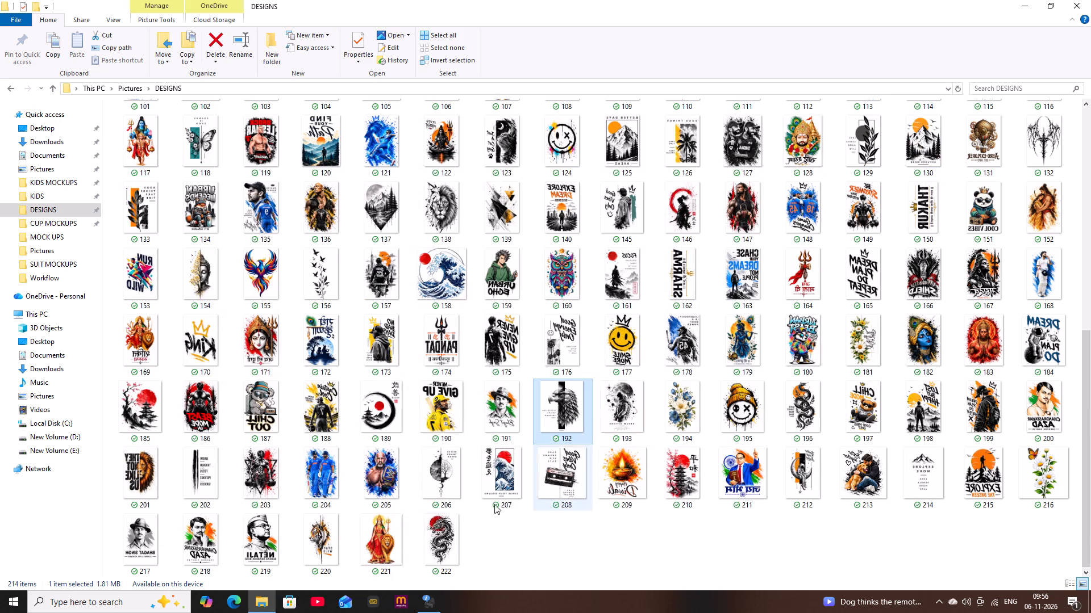
Open the print queue from the EPSON L130 Series status monitor, and minimize both printer windows.
{"action": "left_click", "coordinate": [436, 611]}
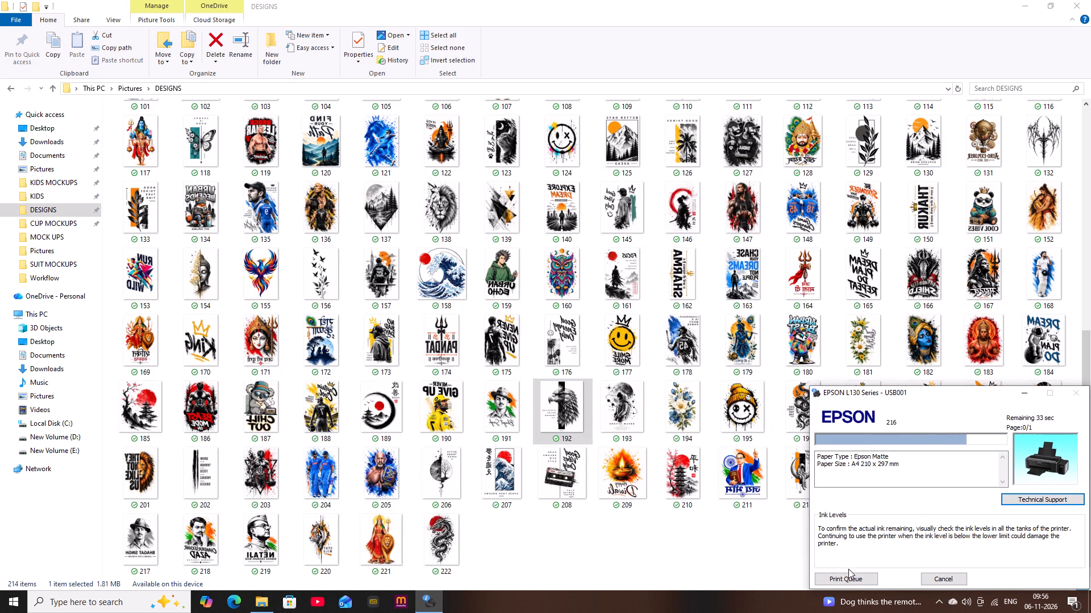
{"action": "left_click", "coordinate": [840, 580]}
{"action": "left_click", "coordinate": [402, 45]}
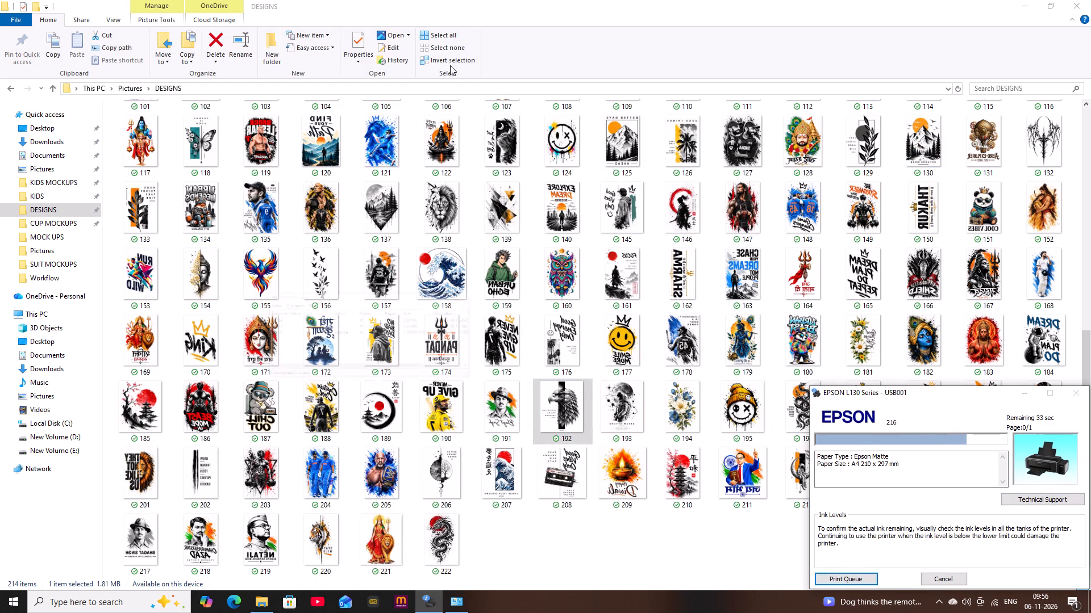
{"action": "left_click", "coordinate": [1029, 398]}
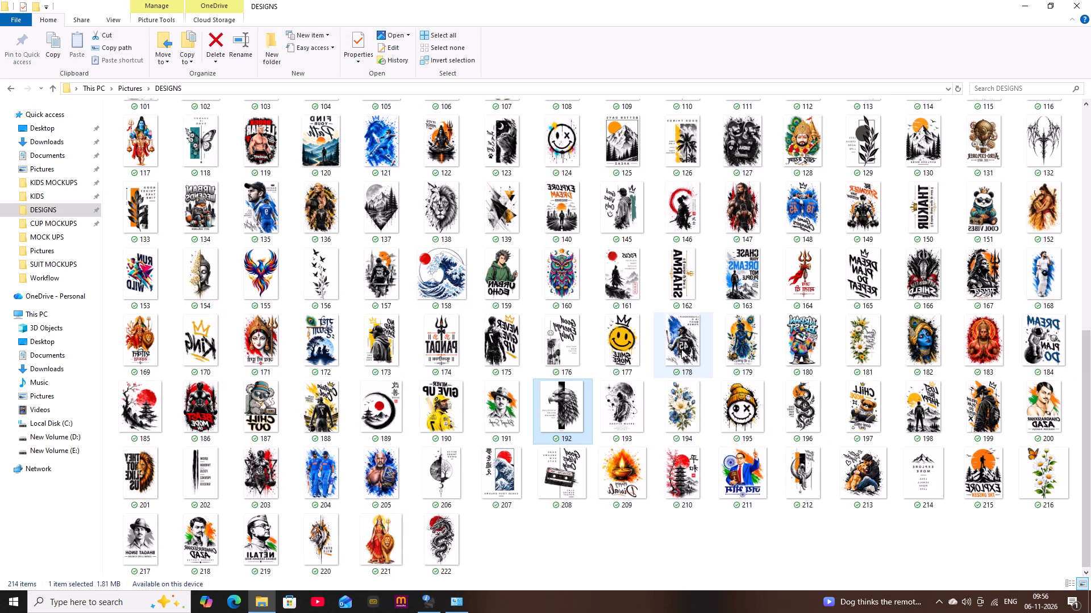
Print design 139, the black and orange abstract triangles, on A4 Epson Matte paper with the EPSON L130 Series, and close the image.
{"action": "double_click", "coordinate": [506, 215]}
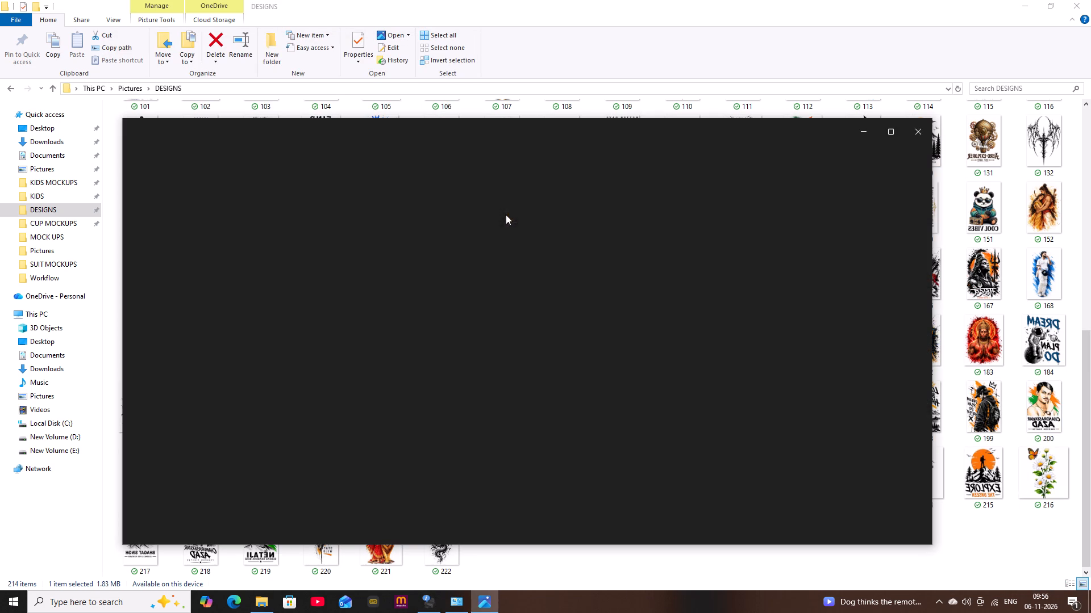
{"action": "left_click", "coordinate": [237, 136]}
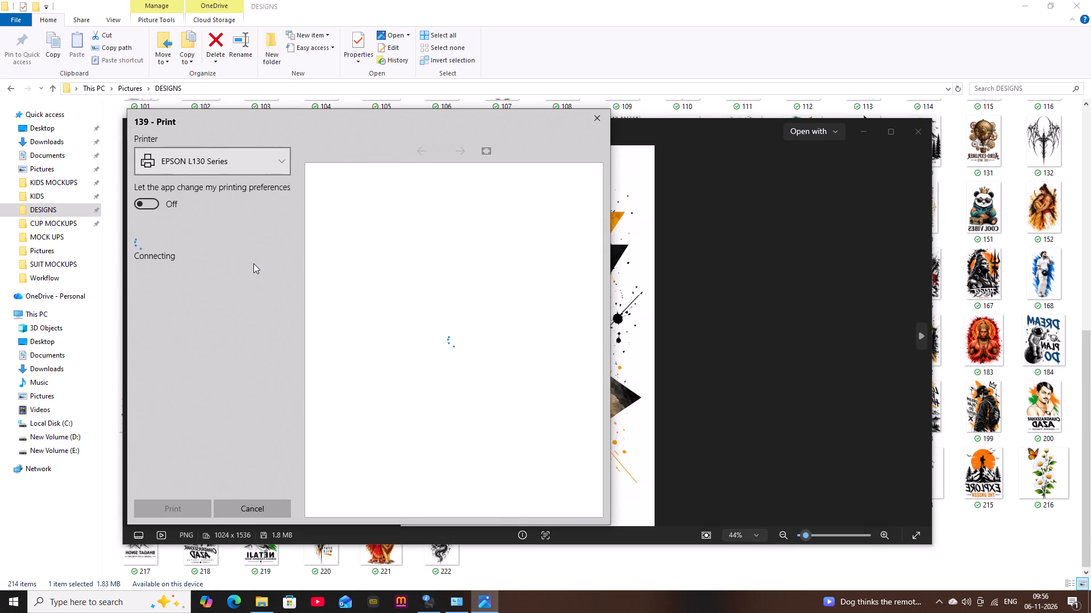
{"action": "scroll", "coordinate": [253, 263], "scroll_direction": "down", "scroll_amount": 3}
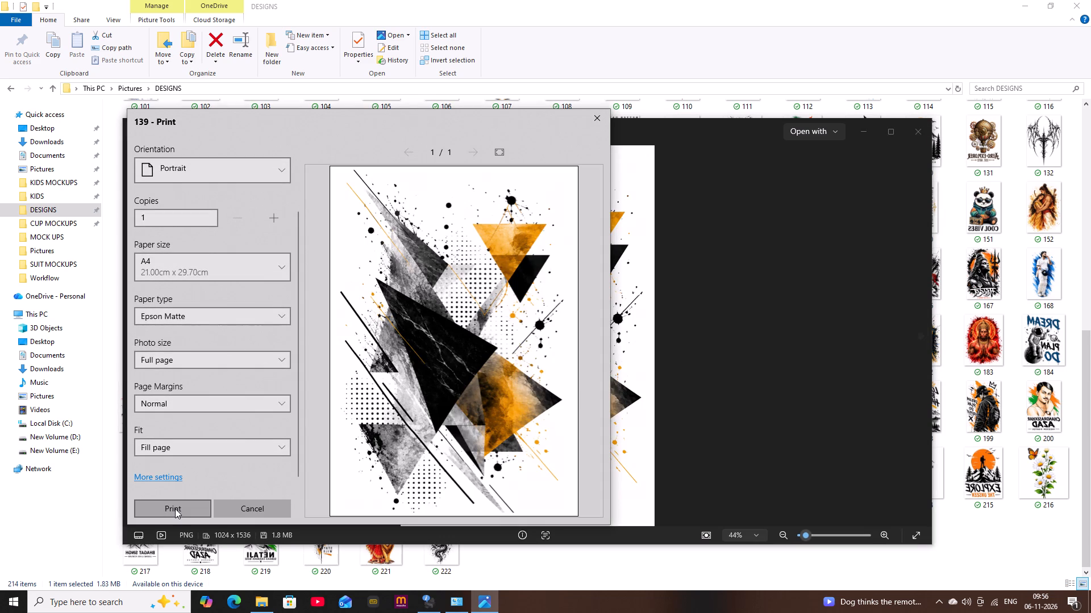
{"action": "left_click", "coordinate": [175, 509]}
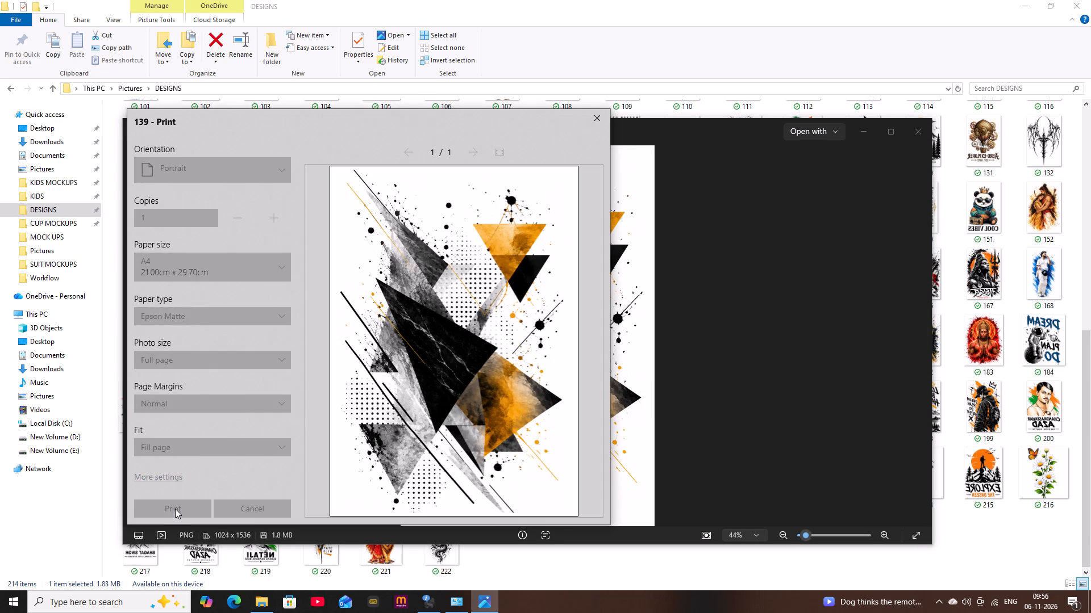
{"action": "left_click", "coordinate": [933, 131]}
{"action": "left_click", "coordinate": [931, 137]}
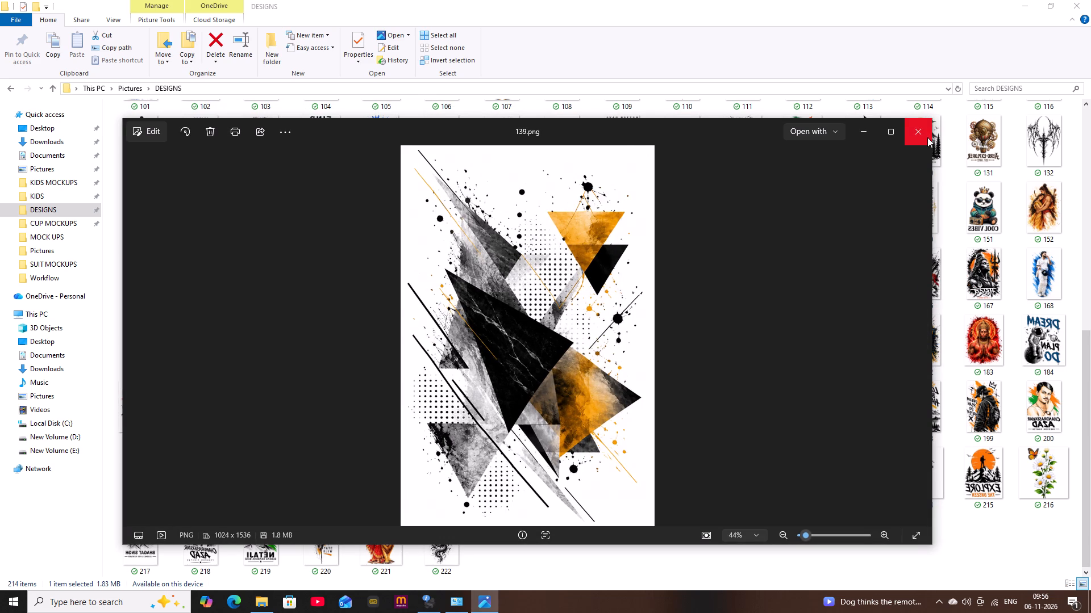
{"action": "left_click", "coordinate": [927, 137]}
Check the documents waiting in the EPSON L130 Series print queue, and minimize it.
{"action": "left_click", "coordinate": [459, 601]}
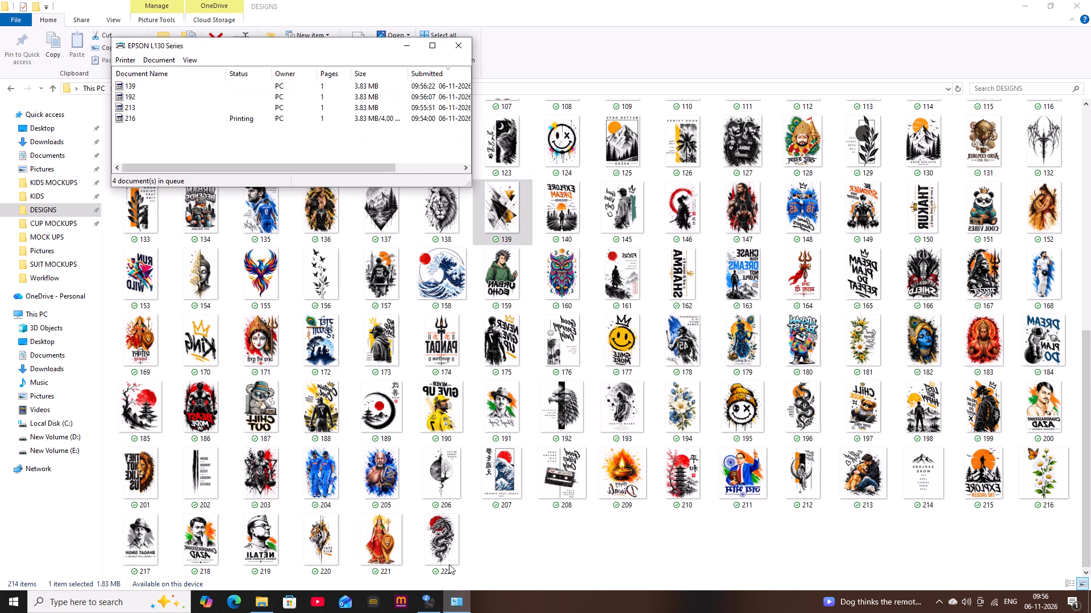
{"action": "left_click", "coordinate": [413, 53]}
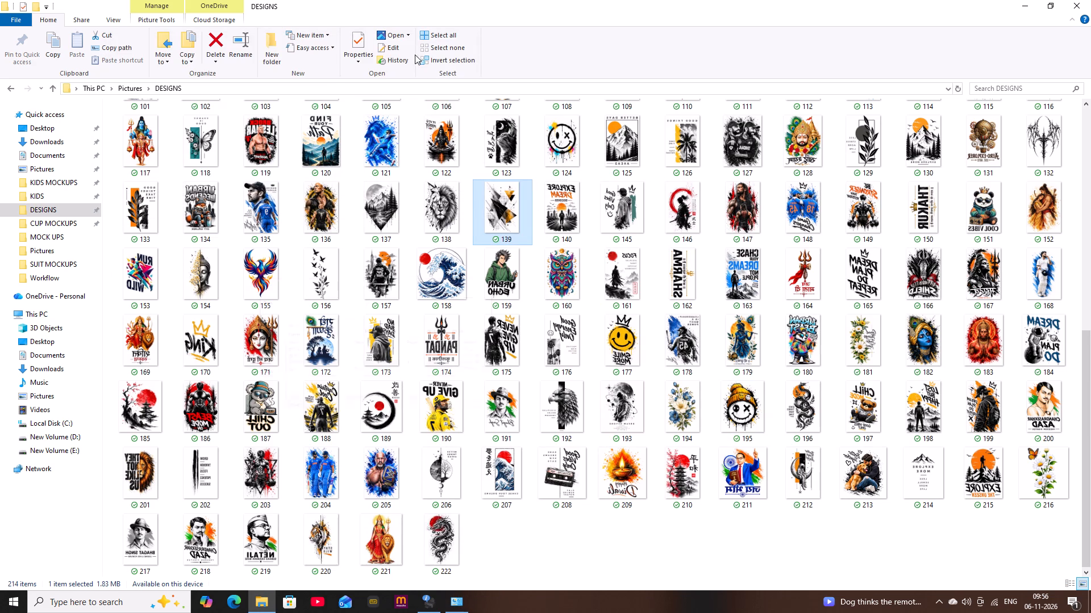
Open design 86 in the DESIGNS folder to examine it, and close the image.
{"action": "scroll", "coordinate": [676, 278], "scroll_direction": "up", "scroll_amount": 1}
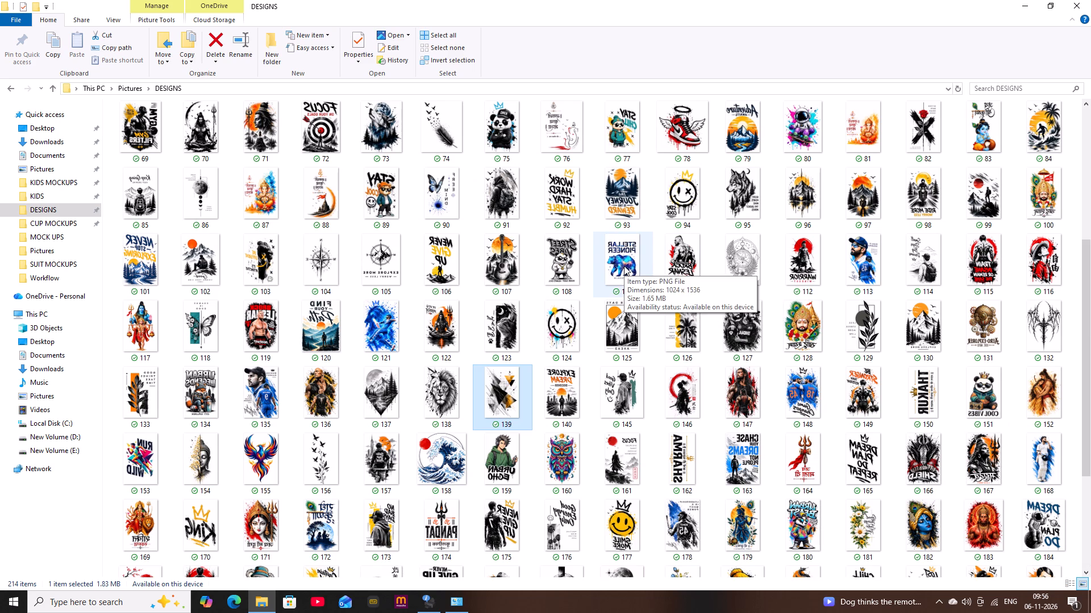
{"action": "scroll", "coordinate": [624, 266], "scroll_direction": "up", "scroll_amount": 1}
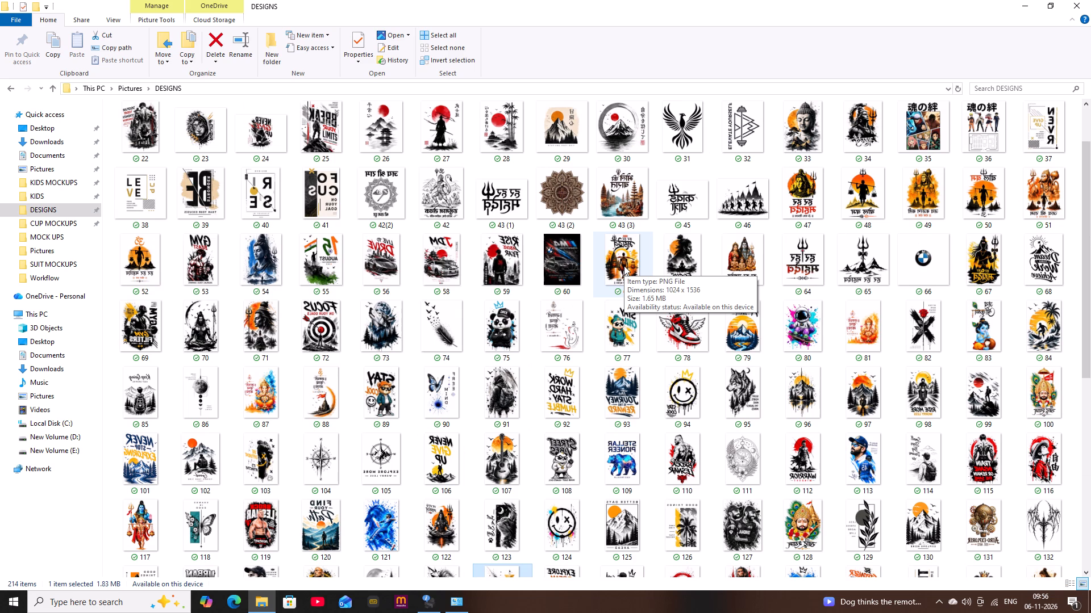
{"action": "double_click", "coordinate": [192, 379]}
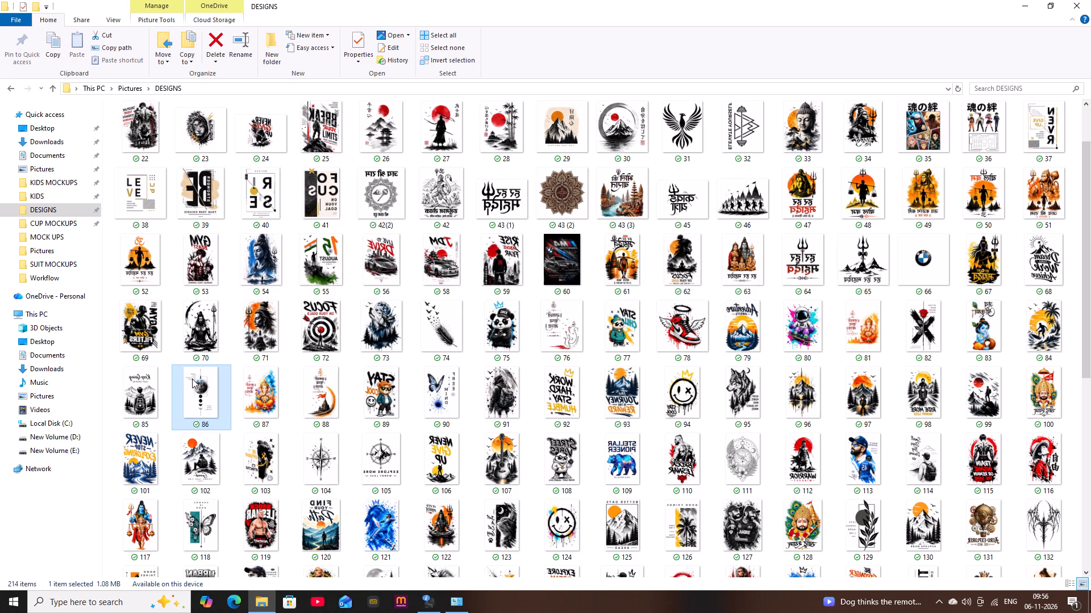
{"action": "left_click", "coordinate": [913, 137]}
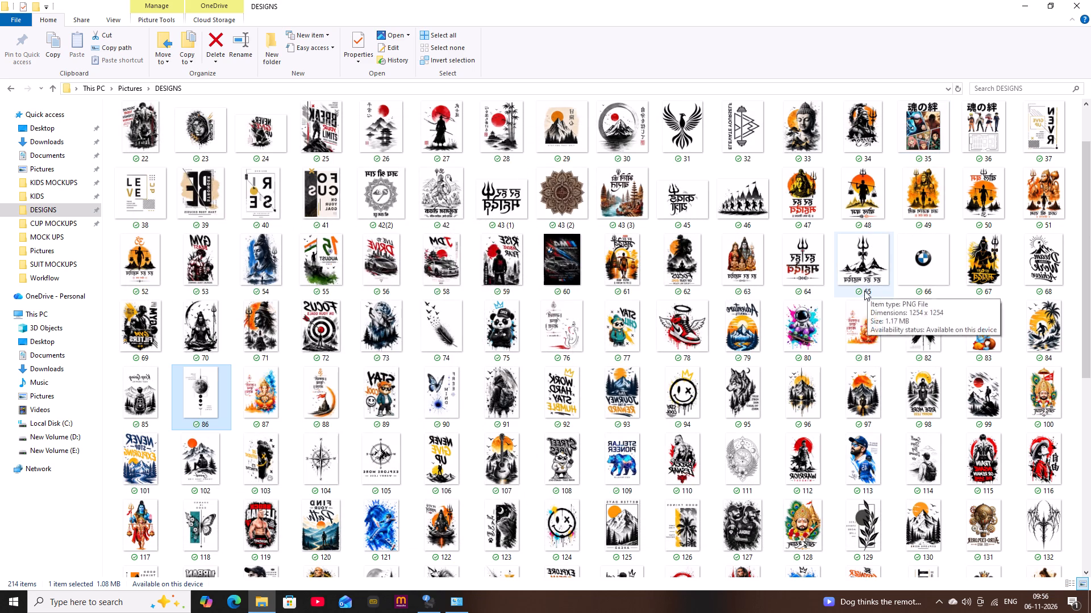
Print design 206, Better Things Ahead, on A4 Epson Matte paper with the EPSON L130 Series printer, and close the image.
{"action": "scroll", "coordinate": [857, 294], "scroll_direction": "down", "scroll_amount": 1}
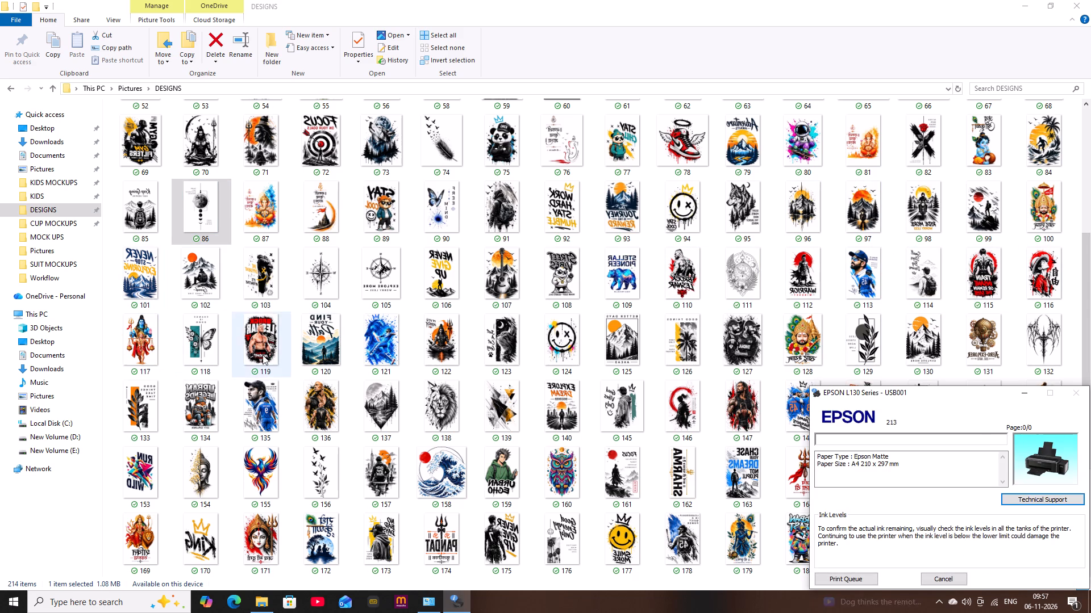
{"action": "left_click", "coordinate": [1024, 389]}
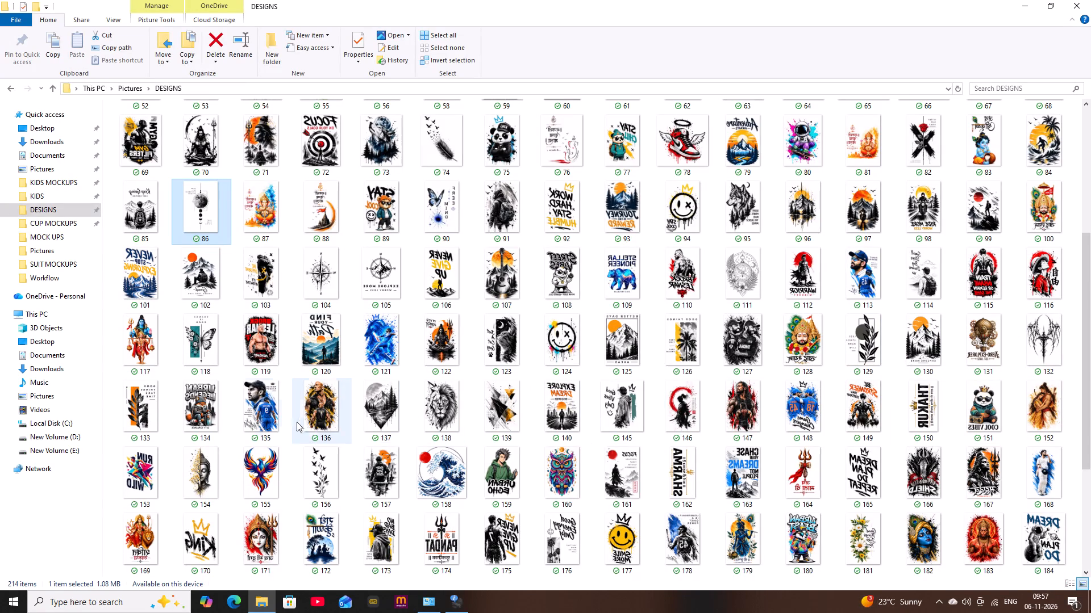
{"action": "scroll", "coordinate": [189, 426], "scroll_direction": "down", "scroll_amount": 1}
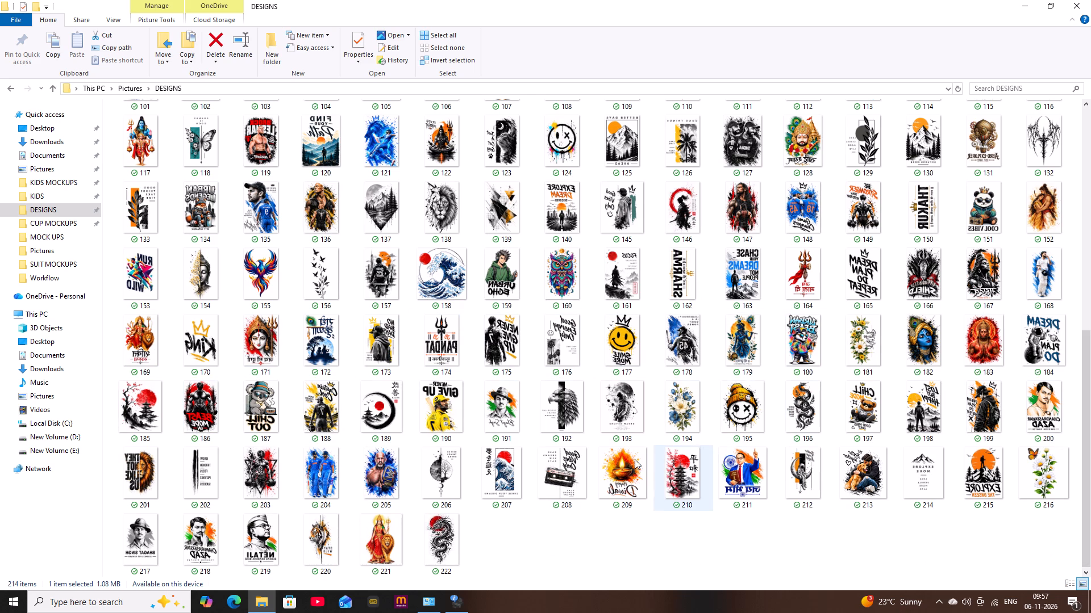
{"action": "double_click", "coordinate": [438, 462]}
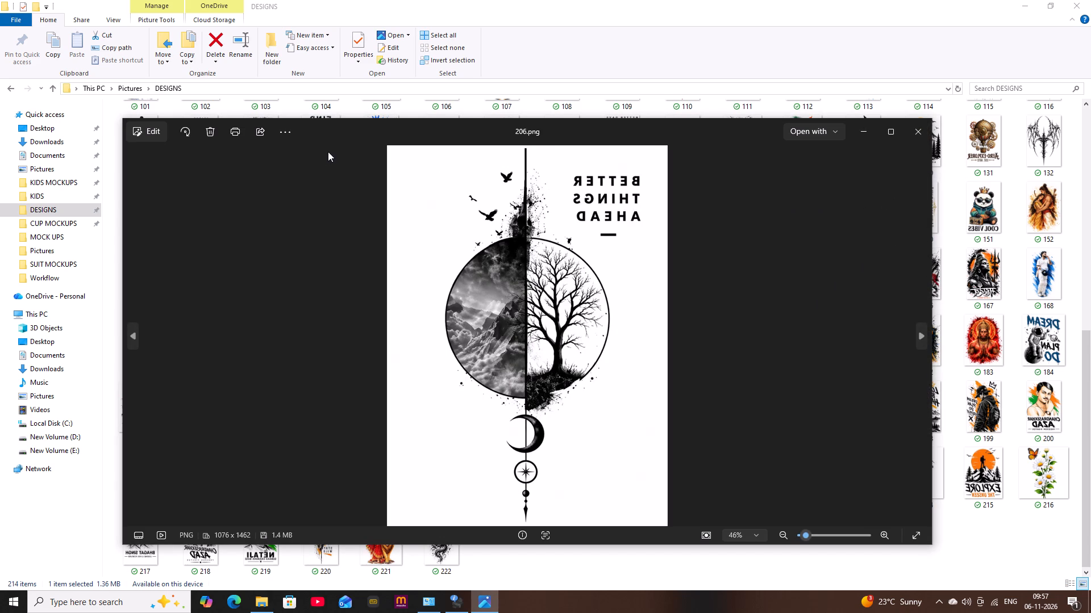
{"action": "left_click", "coordinate": [235, 132]}
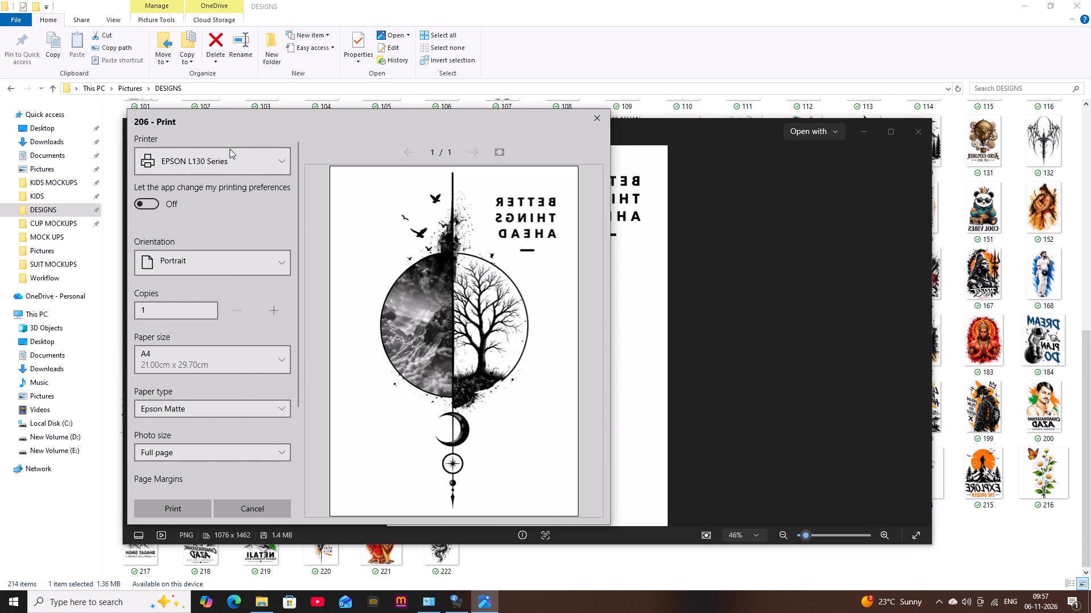
{"action": "left_click", "coordinate": [193, 507]}
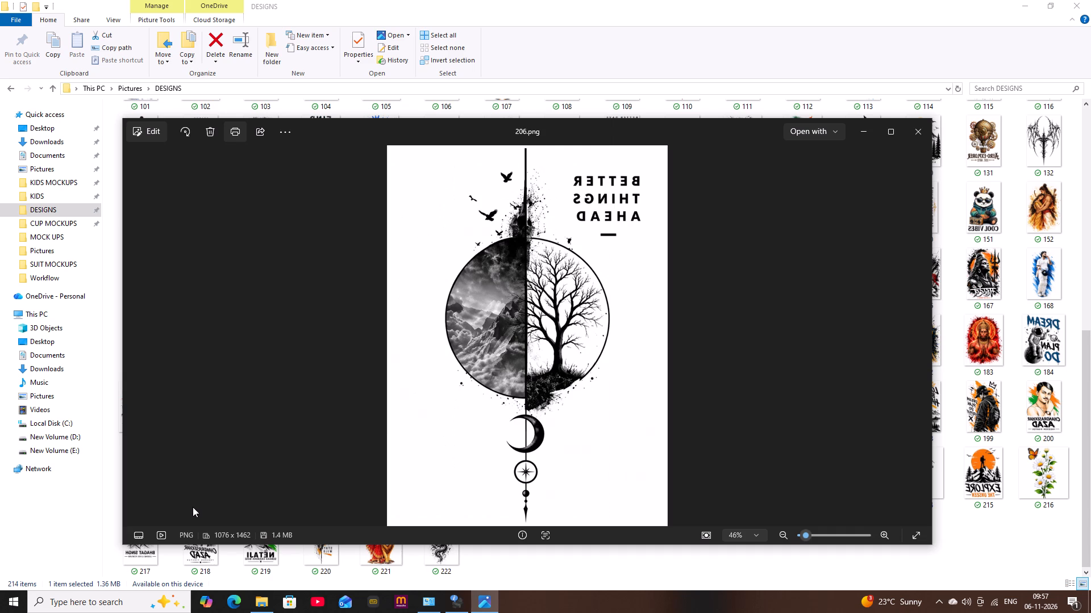
{"action": "left_click", "coordinate": [922, 137]}
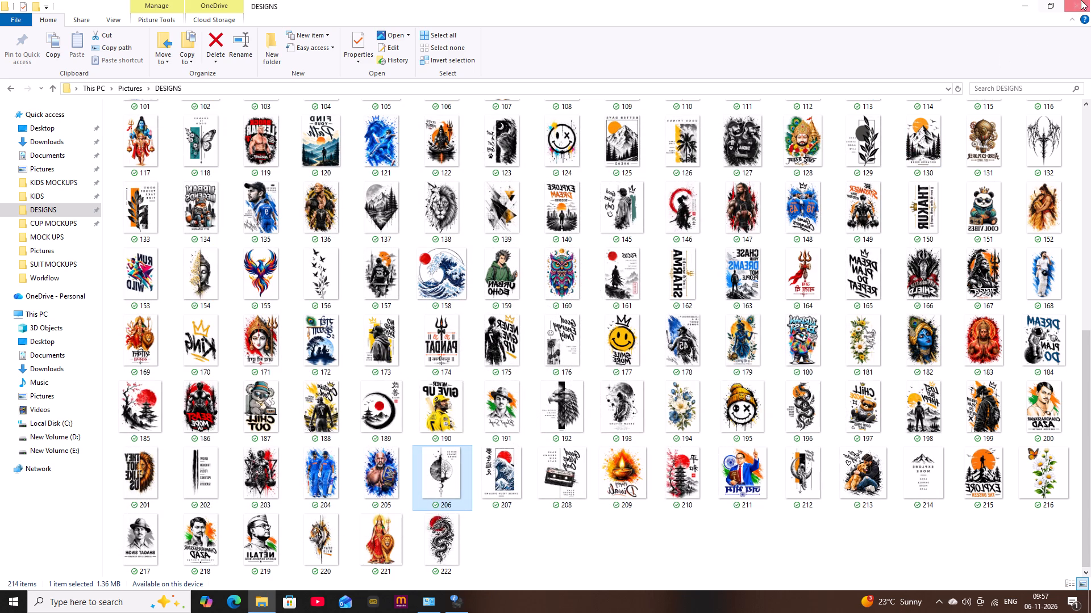
Open the Meesho supplier panel for Sharma Fashions Hub and check its pending orders, on-hold orders and home to-do list.
{"action": "left_click", "coordinate": [1023, 0]}
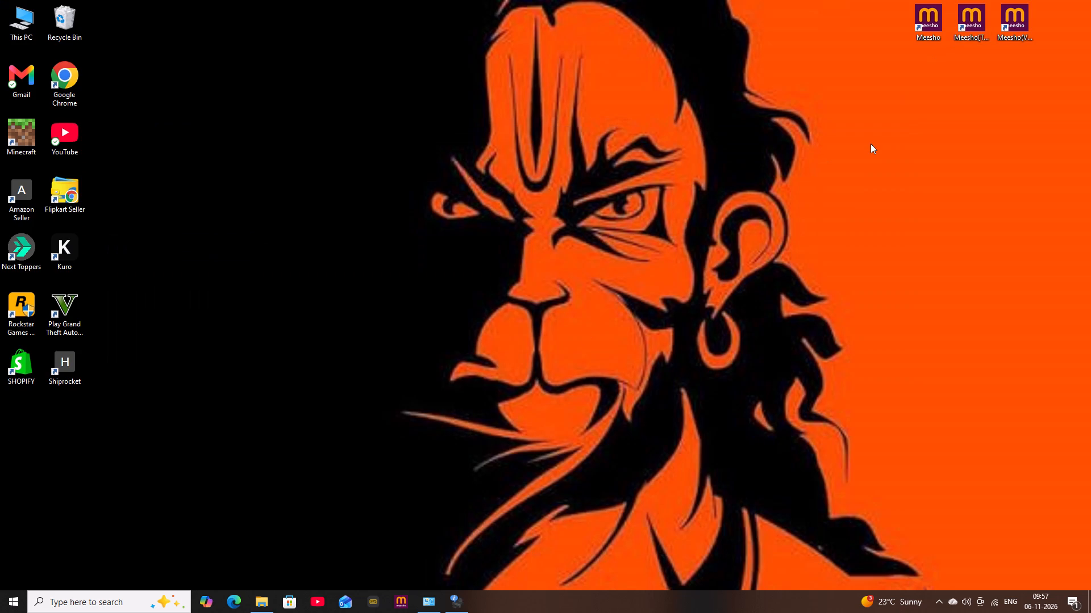
{"action": "double_click", "coordinate": [938, 12]}
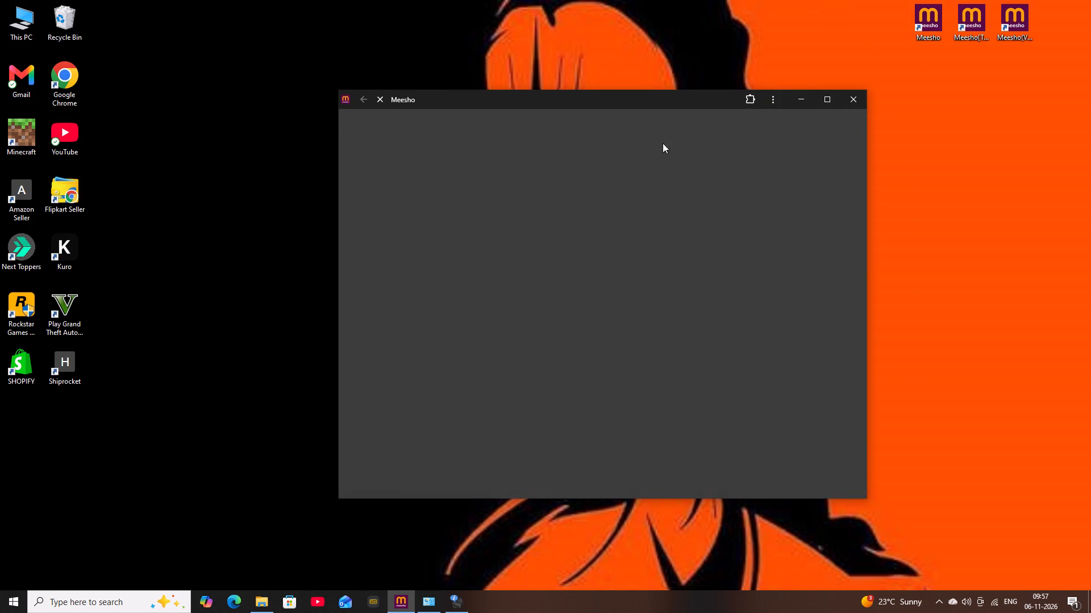
{"action": "left_click", "coordinate": [817, 102]}
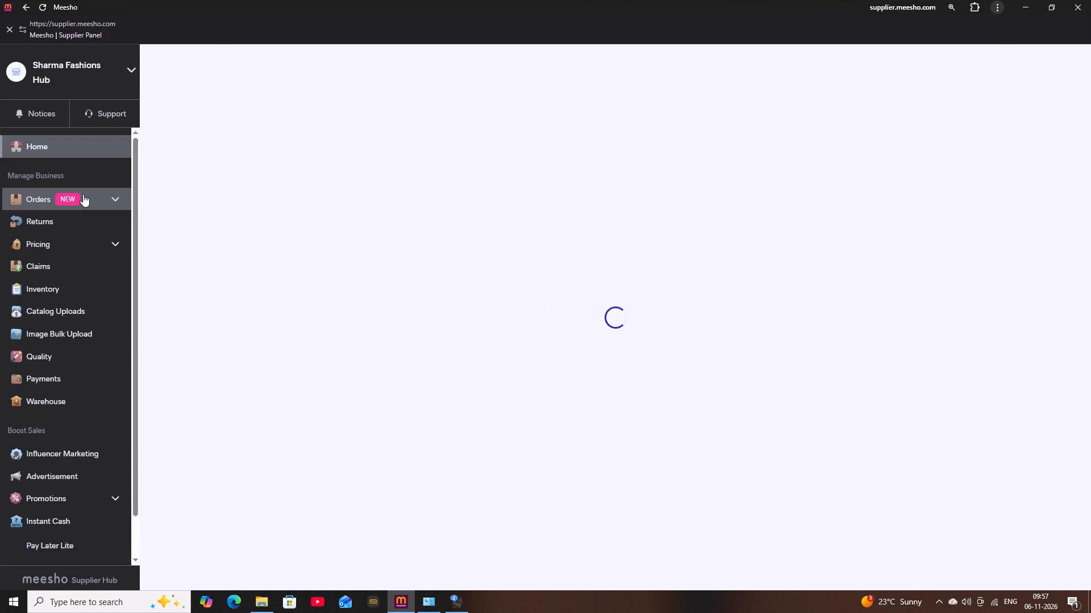
{"action": "left_click", "coordinate": [83, 194]}
{"action": "scroll", "coordinate": [252, 253], "scroll_direction": "down", "scroll_amount": 3}
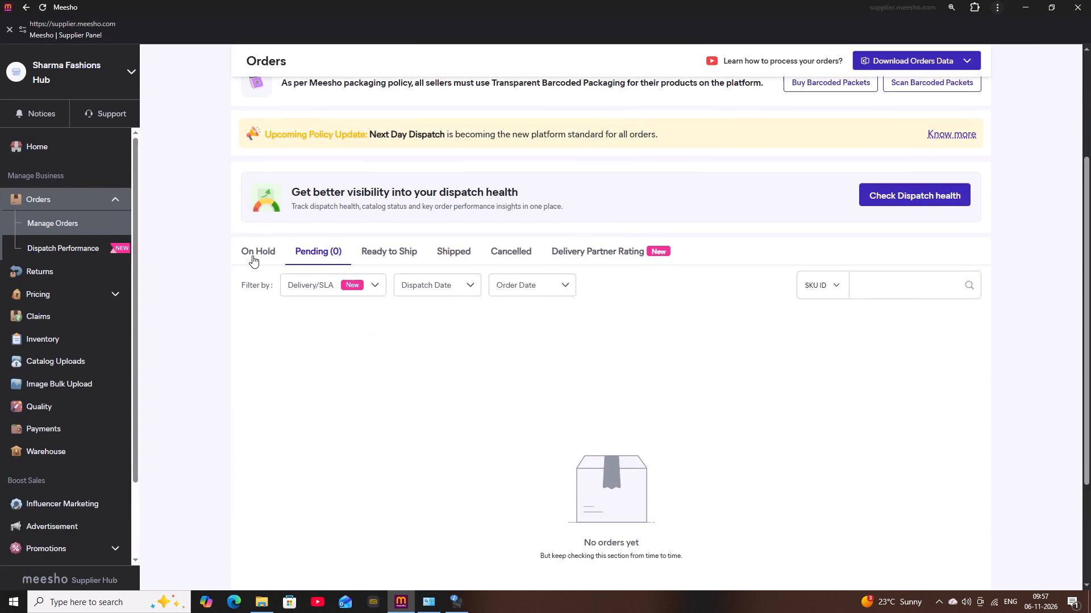
{"action": "left_click", "coordinate": [256, 251]}
{"action": "scroll", "coordinate": [244, 297], "scroll_direction": "down", "scroll_amount": 2}
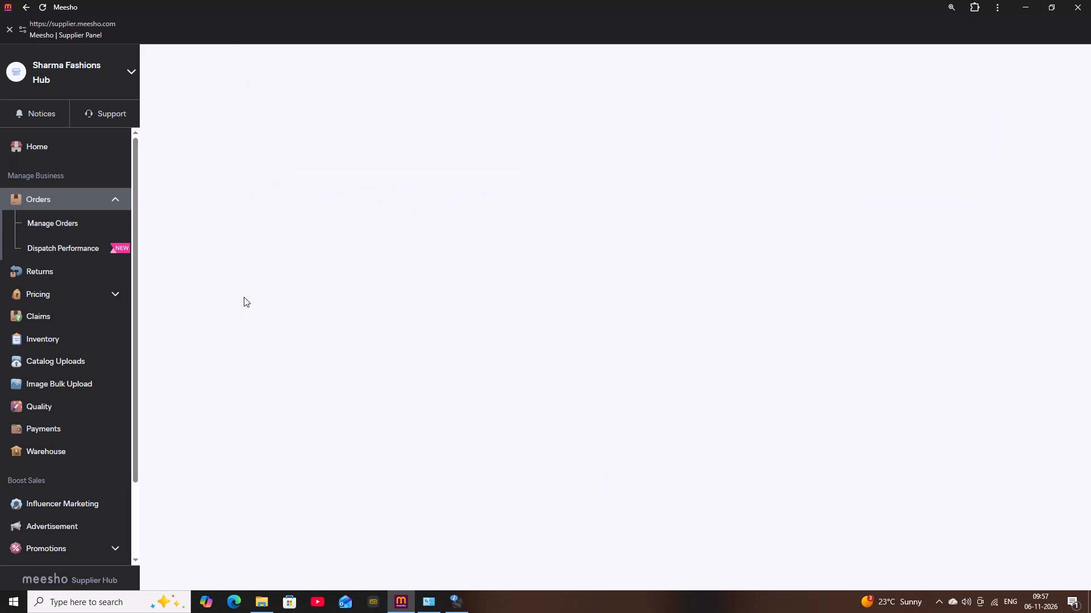
{"action": "left_click", "coordinate": [99, 149]}
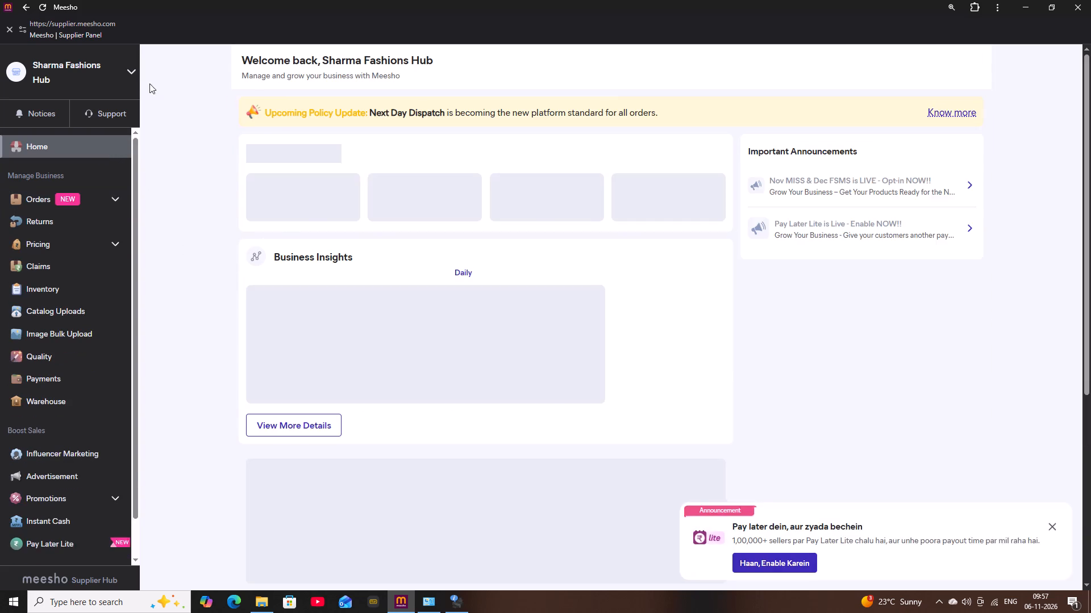
{"action": "left_click", "coordinate": [693, 210]}
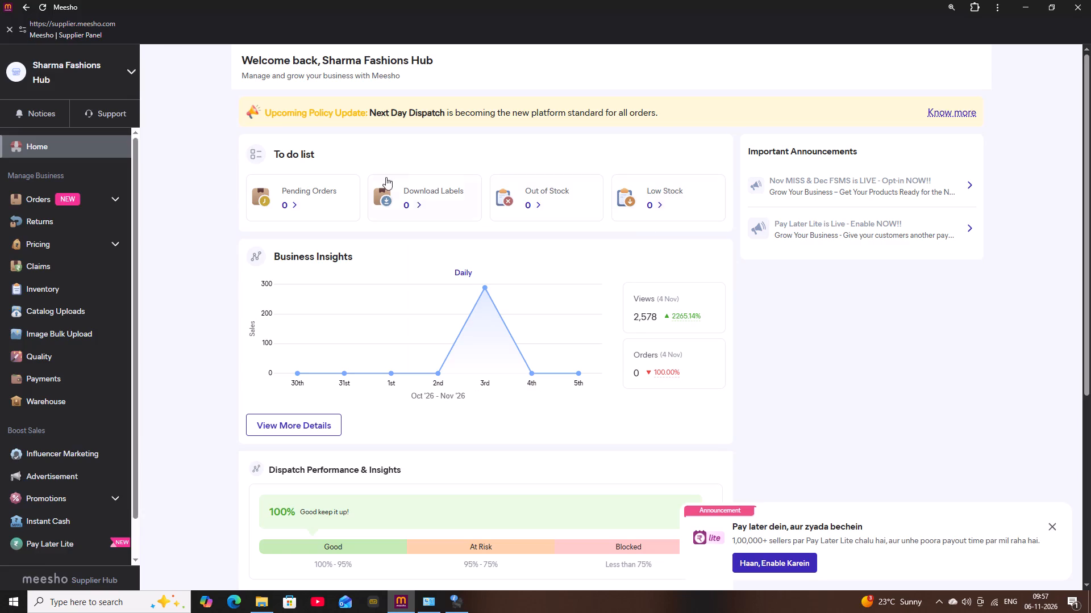
Log out of the Sharma Fashions Hub account and log in to Trend Aura Enterprise with the saved credentials.
{"action": "left_click", "coordinate": [131, 71]}
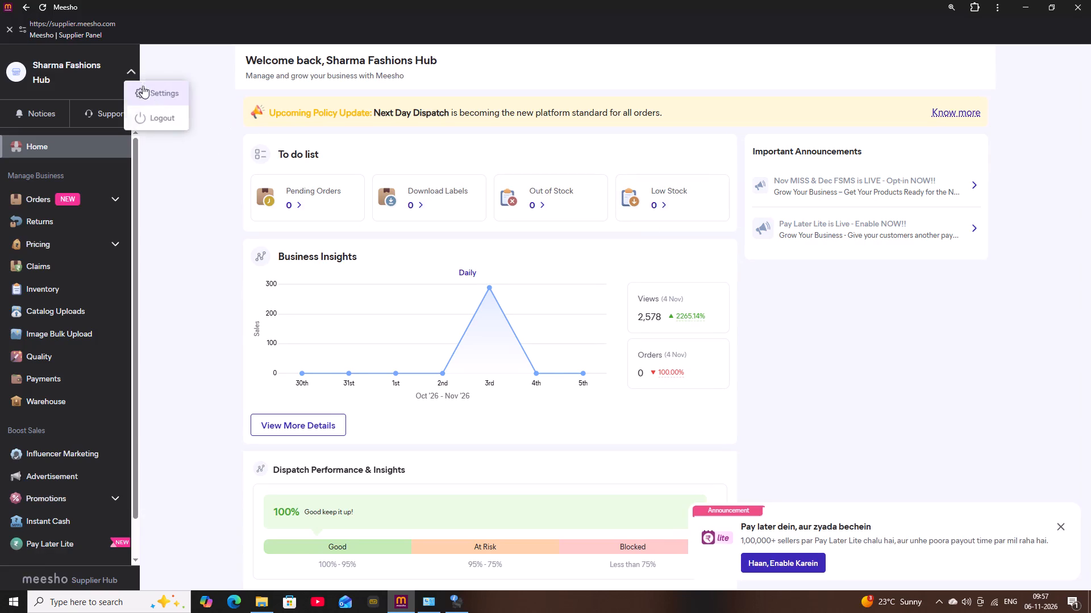
{"action": "left_click", "coordinate": [173, 124]}
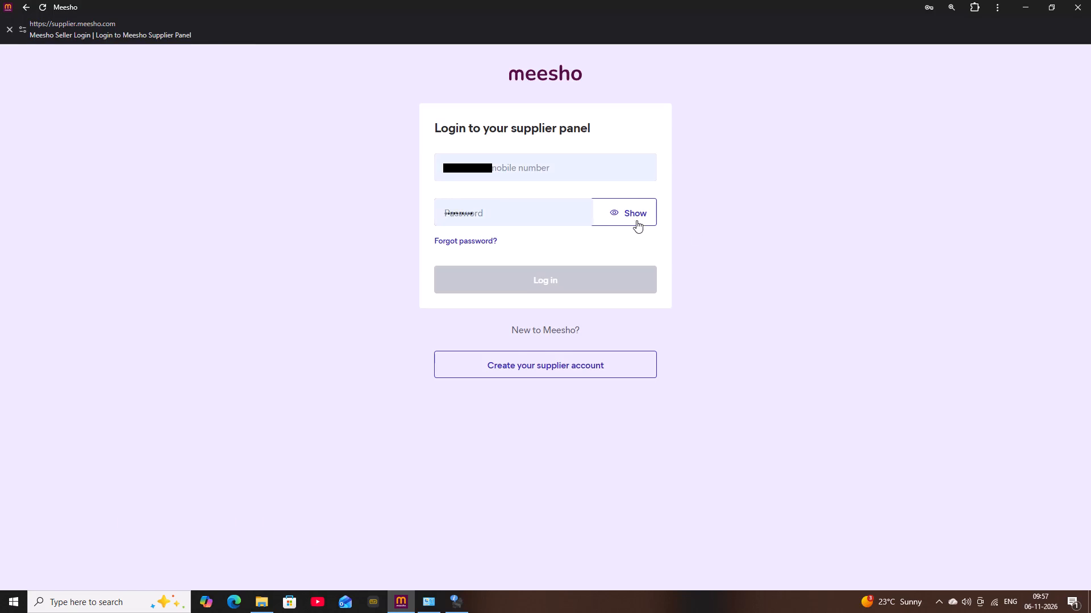
{"action": "left_click", "coordinate": [635, 217]}
{"action": "left_click", "coordinate": [576, 309]}
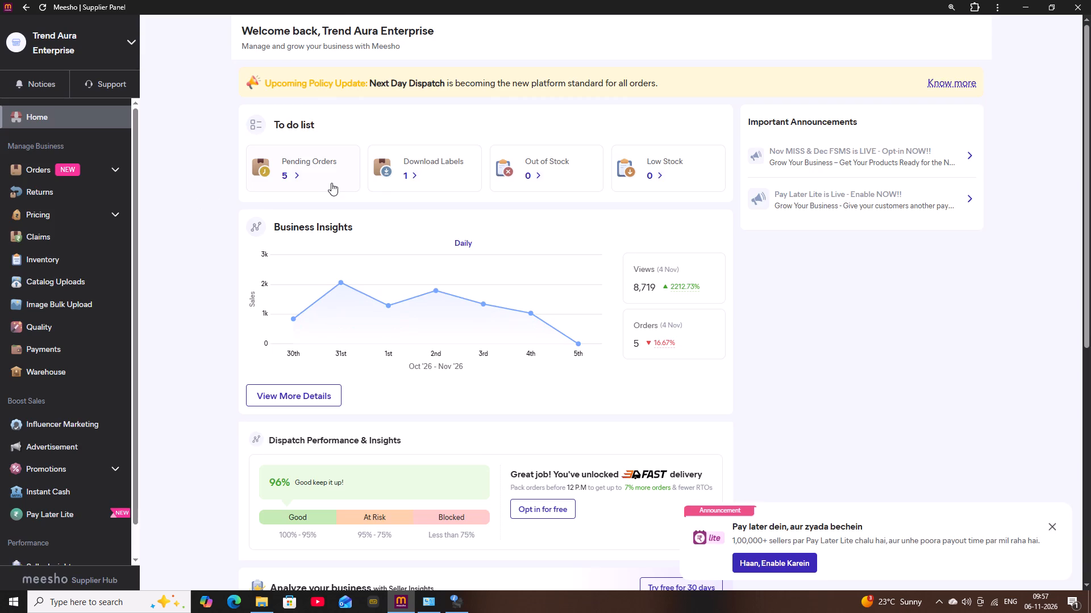
Open the pending orders of Trend Aura Enterprise, select all of them, accept them and close the acceptance message.
{"action": "left_click", "coordinate": [331, 183]}
{"action": "scroll", "coordinate": [336, 352], "scroll_direction": "down", "scroll_amount": 5}
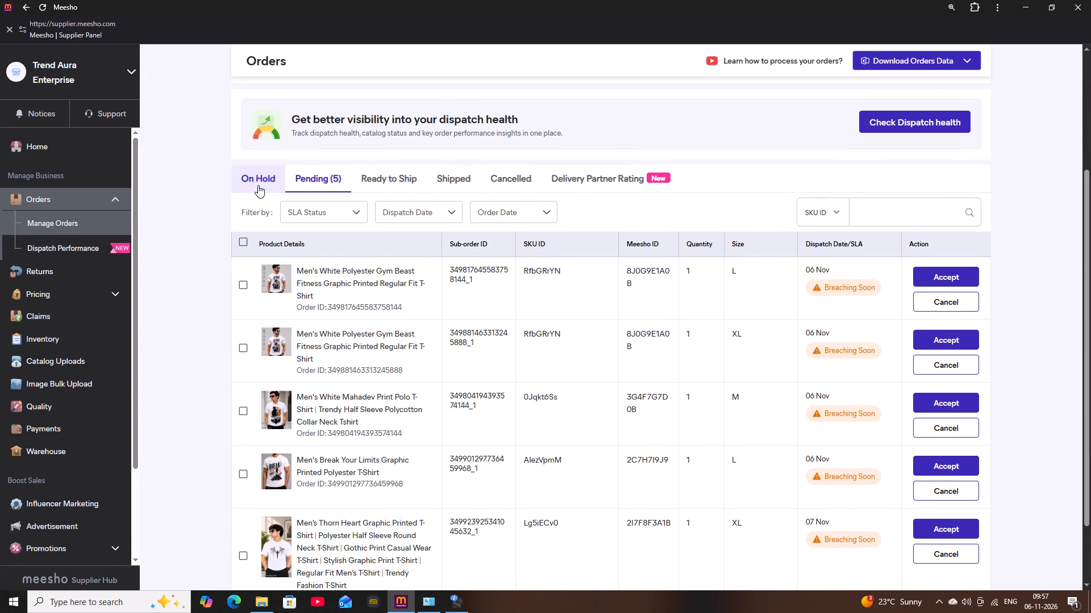
{"action": "scroll", "coordinate": [242, 281], "scroll_direction": "down", "scroll_amount": 2}
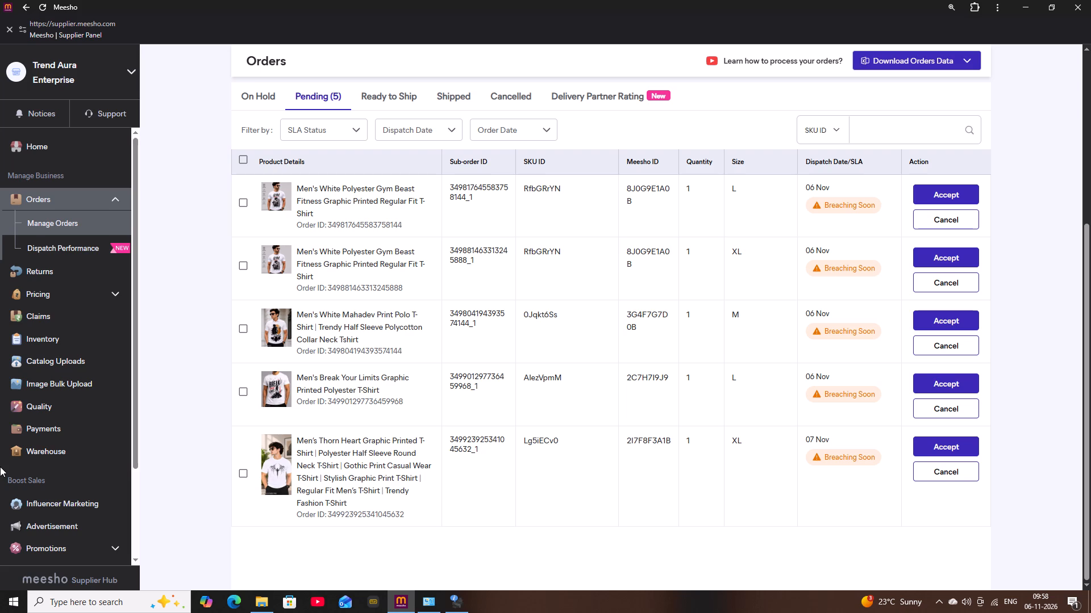
{"action": "left_click", "coordinate": [241, 156]}
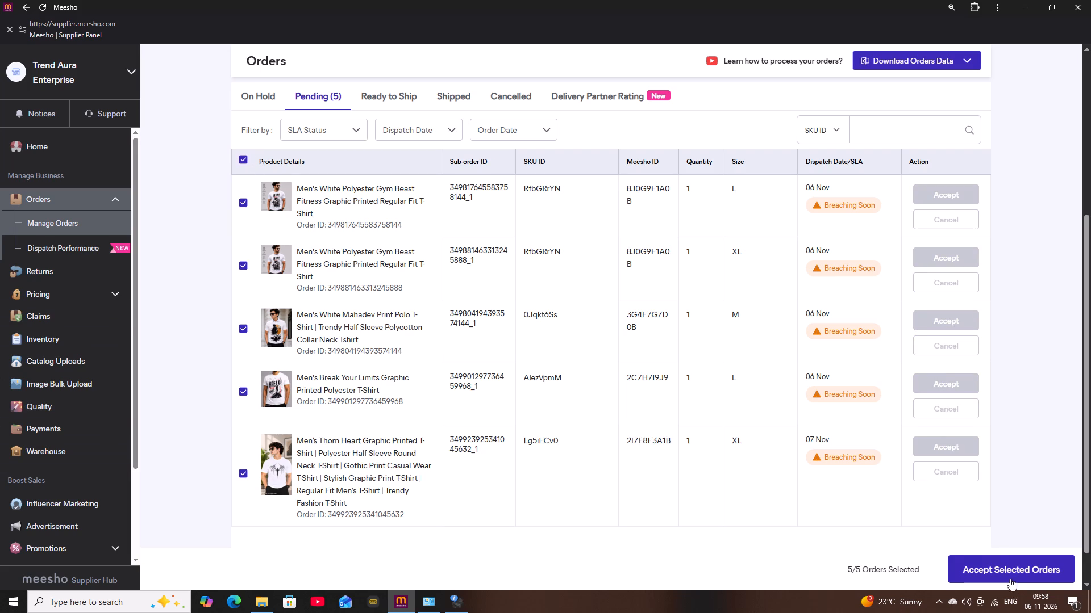
{"action": "left_click", "coordinate": [1009, 570]}
{"action": "left_click", "coordinate": [481, 341]}
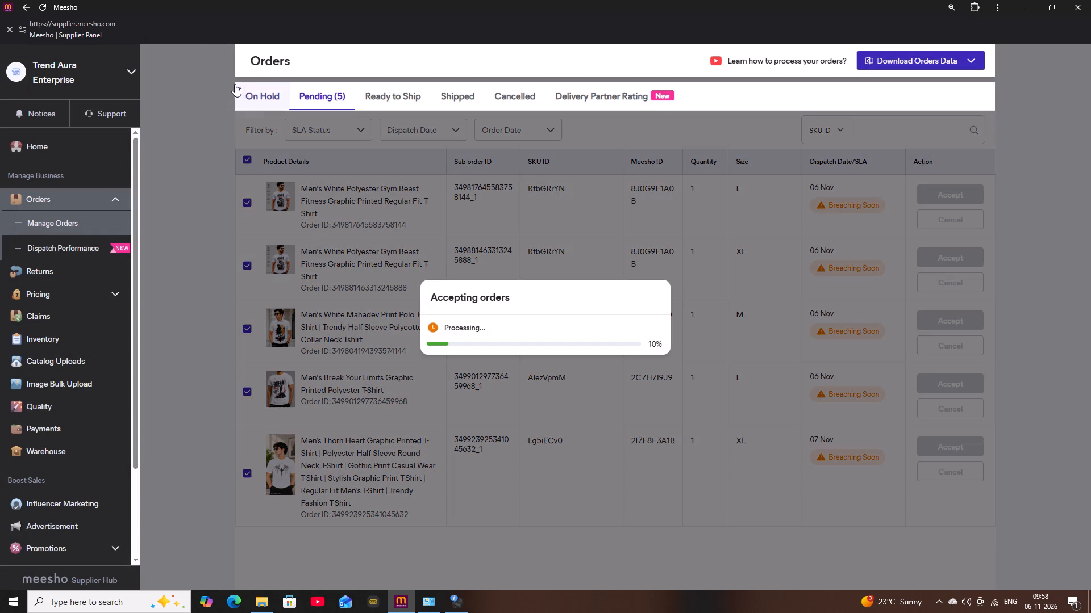
{"action": "left_click", "coordinate": [265, 96]}
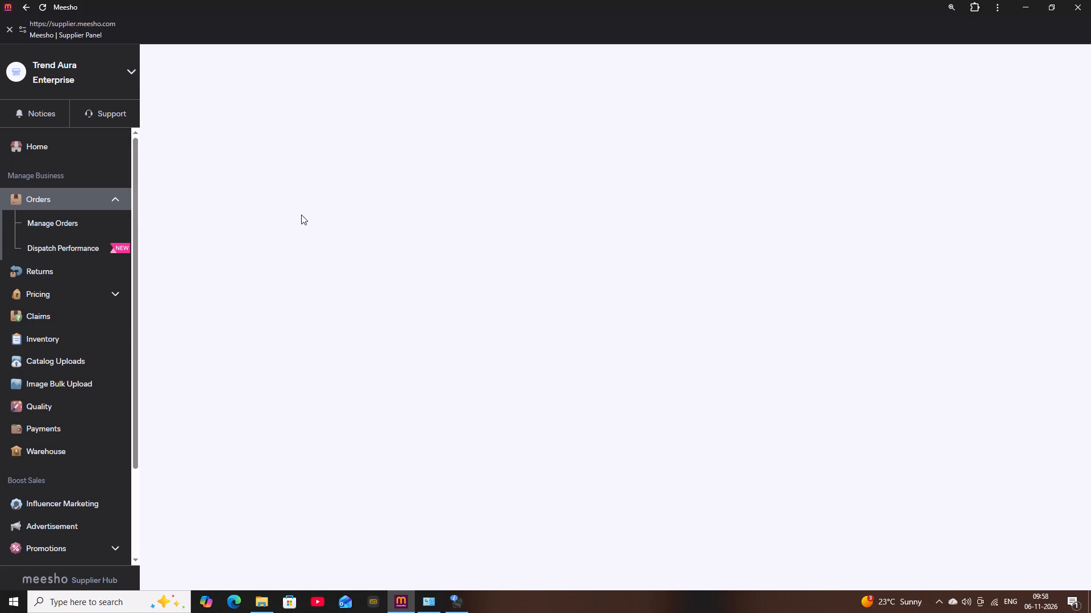
{"action": "left_click", "coordinate": [334, 336]}
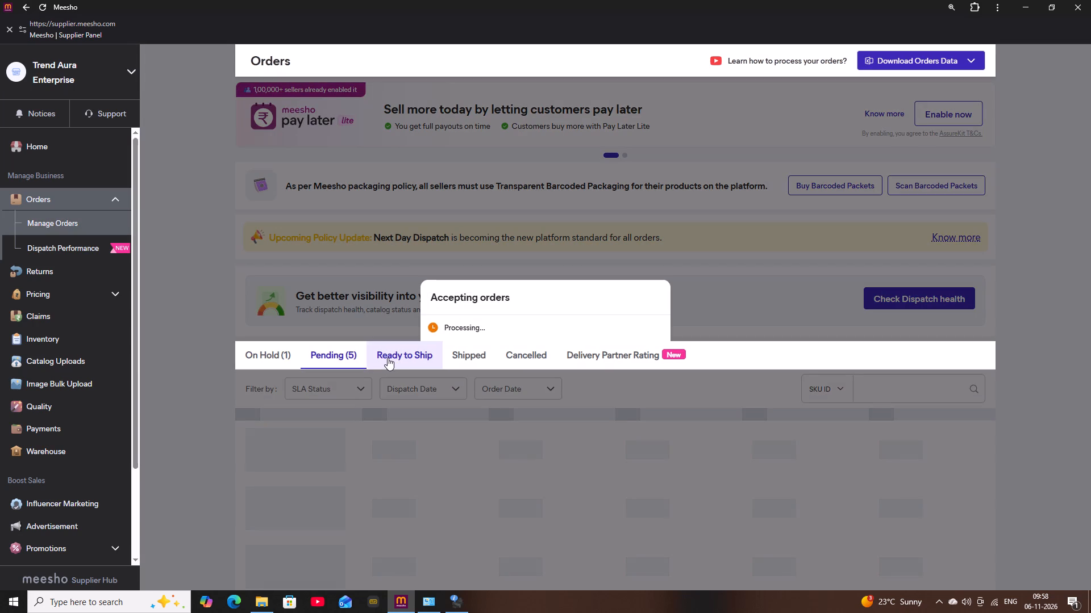
{"action": "left_click", "coordinate": [388, 358]}
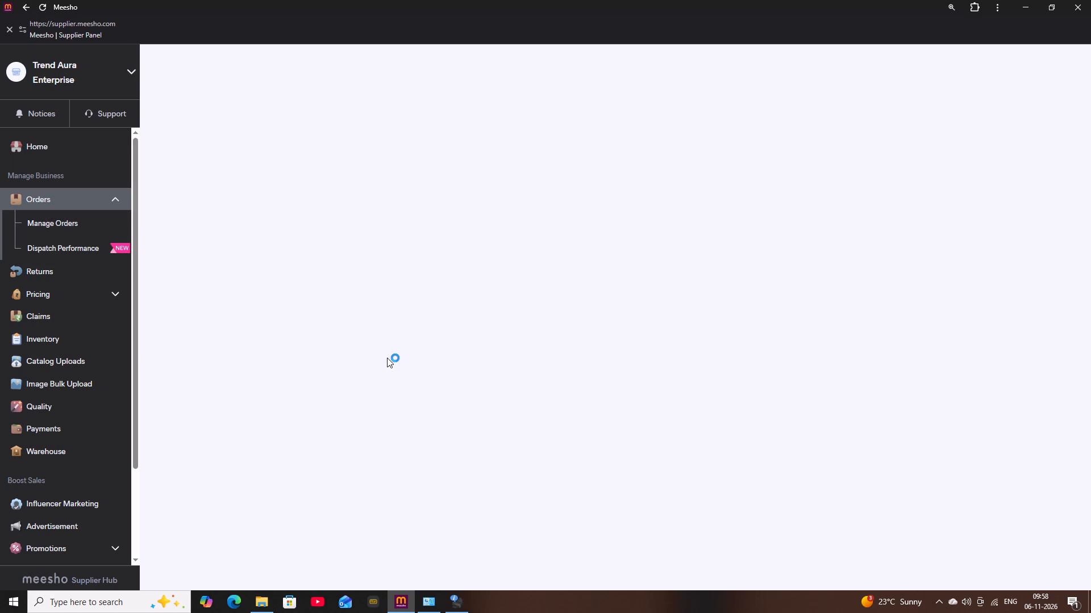
{"action": "scroll", "coordinate": [449, 335], "scroll_direction": "down", "scroll_amount": 5}
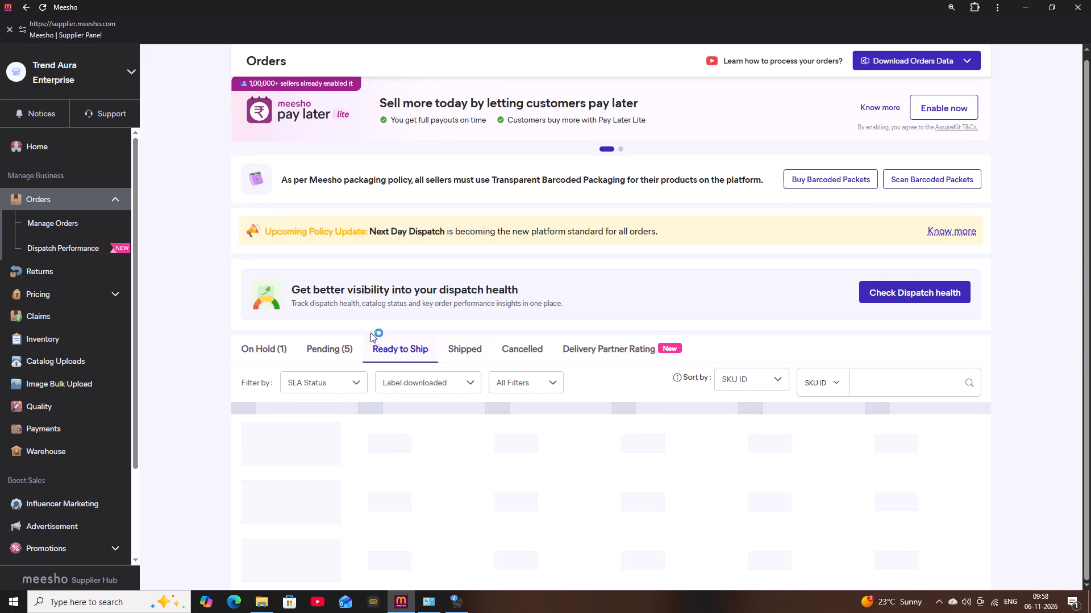
{"action": "left_click", "coordinate": [335, 343]}
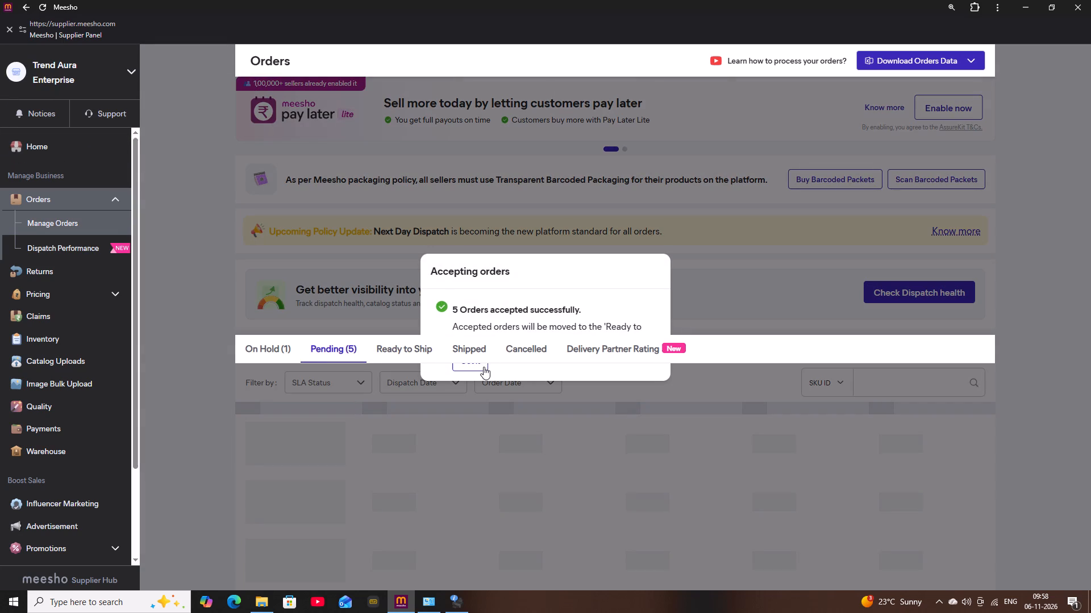
{"action": "left_click", "coordinate": [484, 367]}
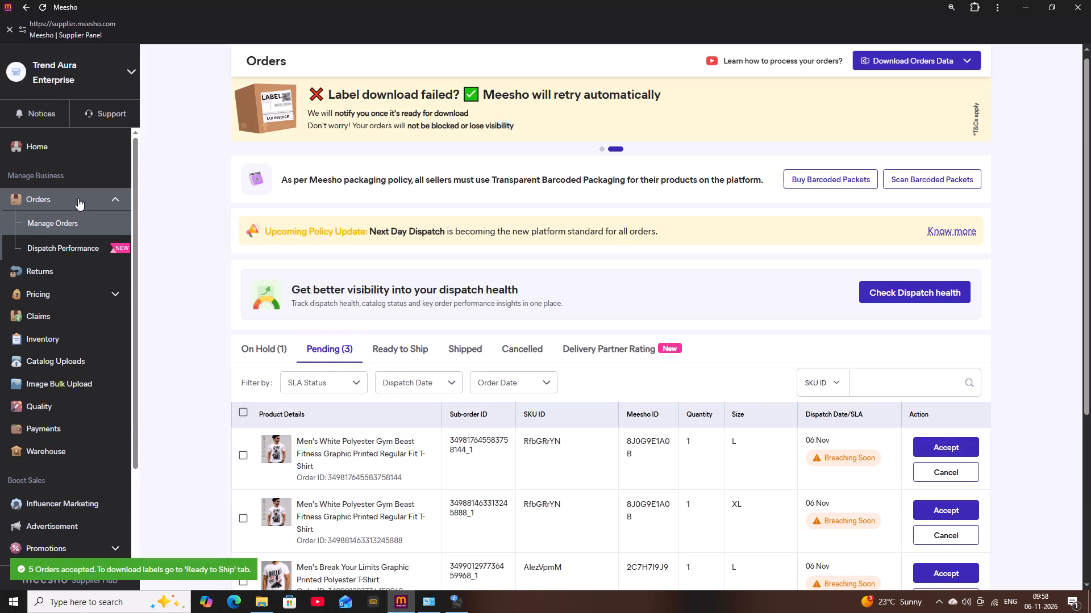
Reload the orders from the home to-do list, dismissing the Pay Later Lite announcement, and switch to the Ready to Ship orders.
{"action": "left_click", "coordinate": [84, 154]}
{"action": "left_click", "coordinate": [325, 176]}
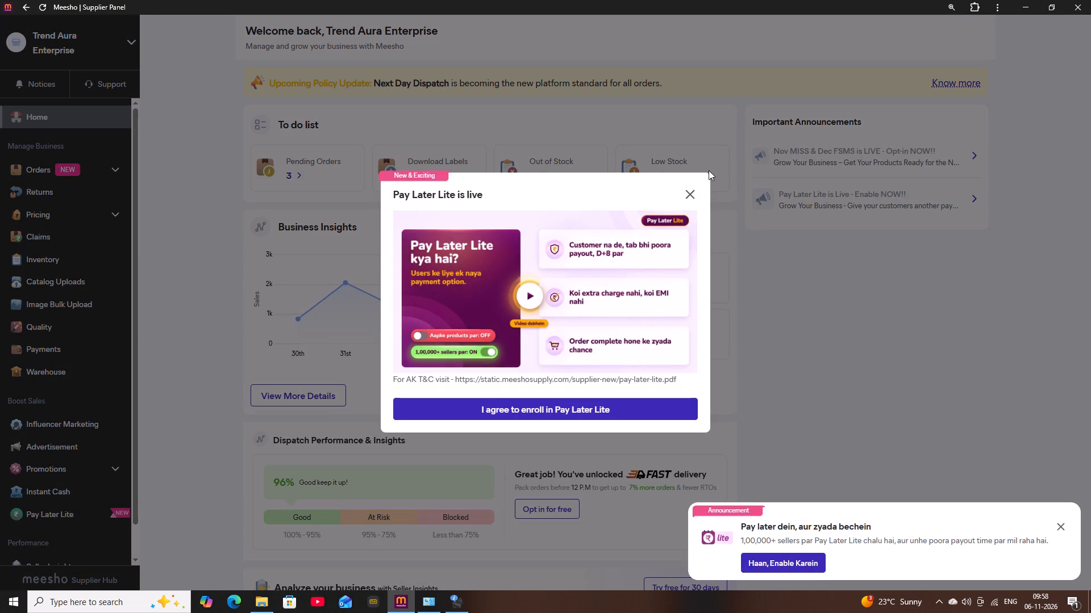
{"action": "left_click", "coordinate": [695, 194]}
{"action": "left_click", "coordinate": [318, 184]}
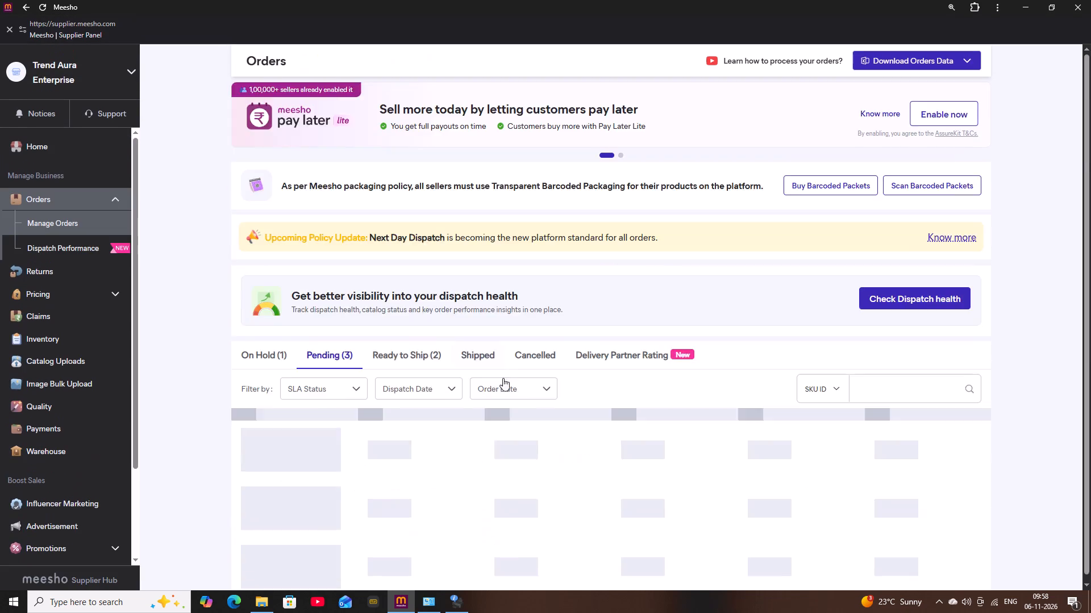
{"action": "scroll", "coordinate": [503, 385], "scroll_direction": "down", "scroll_amount": 3}
{"action": "left_click", "coordinate": [390, 197]}
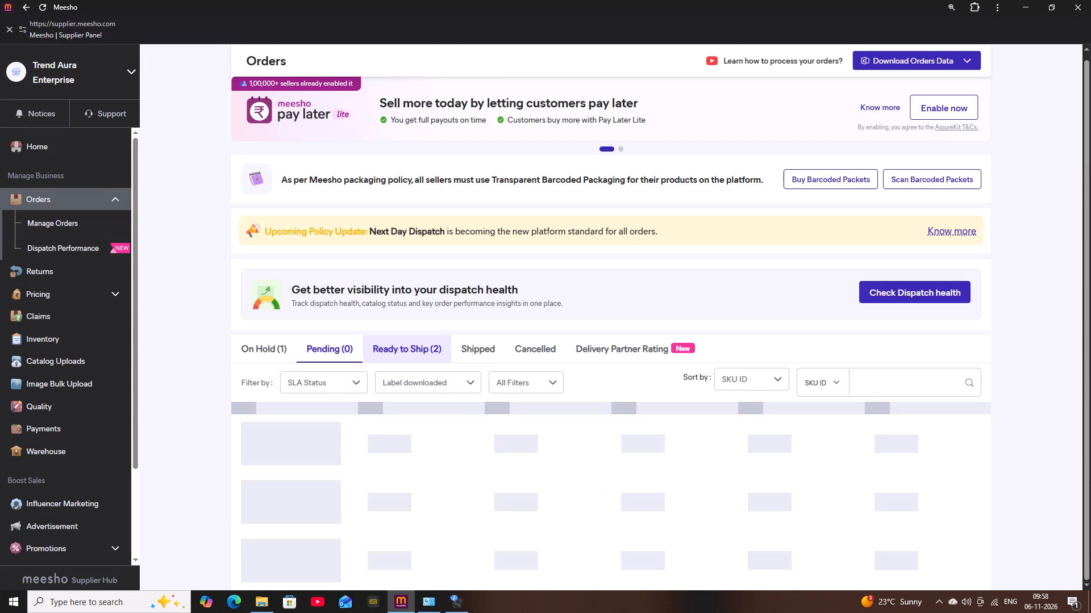
Look through the whole Ready to Ship list to examine the T-shirt designs, sizes and label status of each order.
{"action": "scroll", "coordinate": [655, 364], "scroll_direction": "down", "scroll_amount": 5}
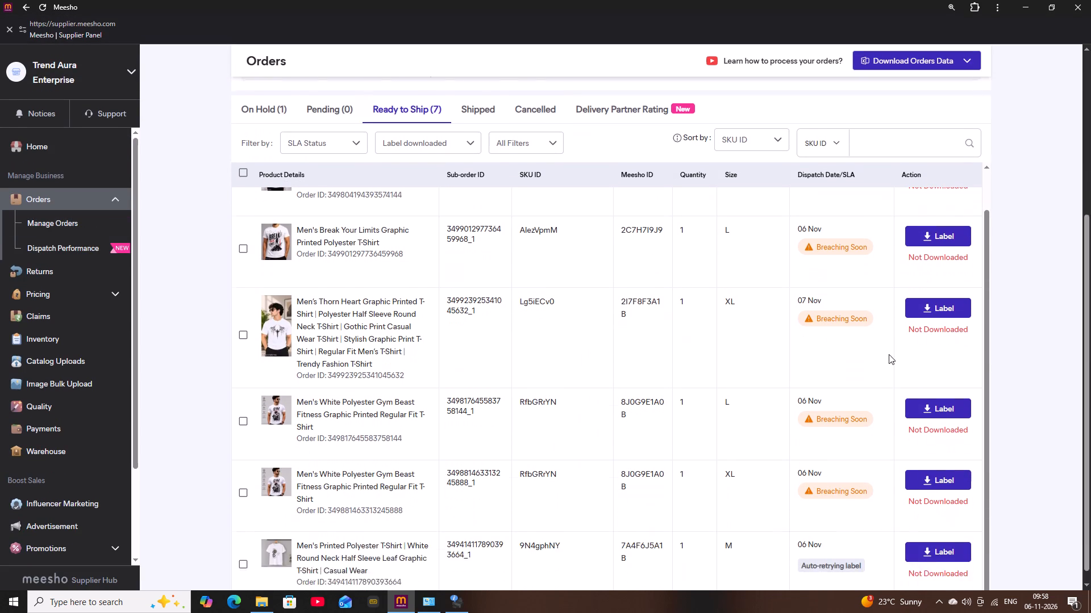
{"action": "scroll", "coordinate": [1021, 355], "scroll_direction": "down", "scroll_amount": 3}
{"action": "scroll", "coordinate": [831, 389], "scroll_direction": "down", "scroll_amount": 1}
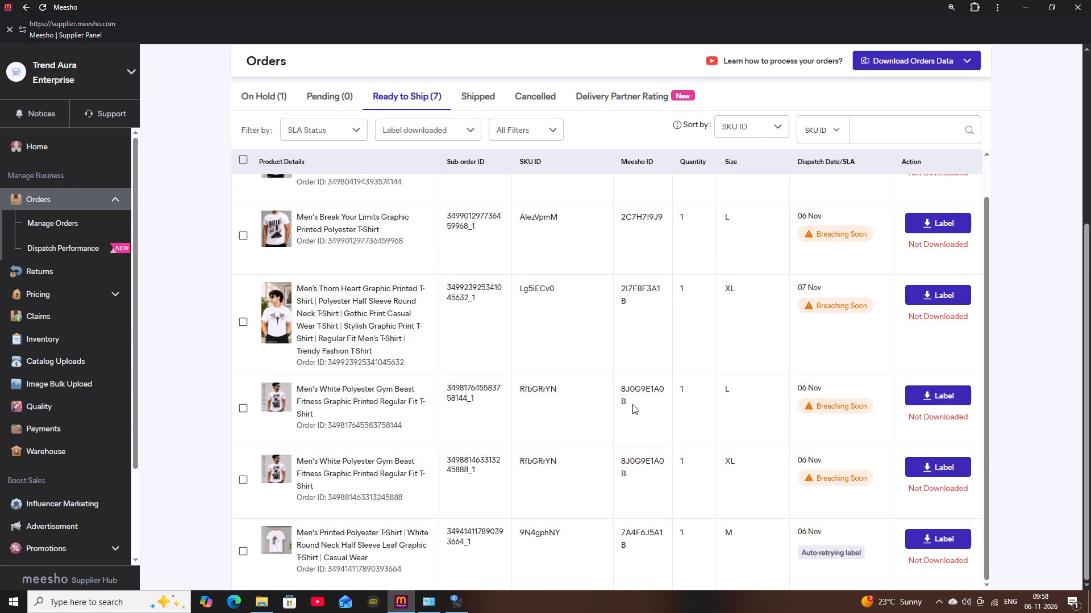
{"action": "scroll", "coordinate": [632, 404], "scroll_direction": "up", "scroll_amount": 1}
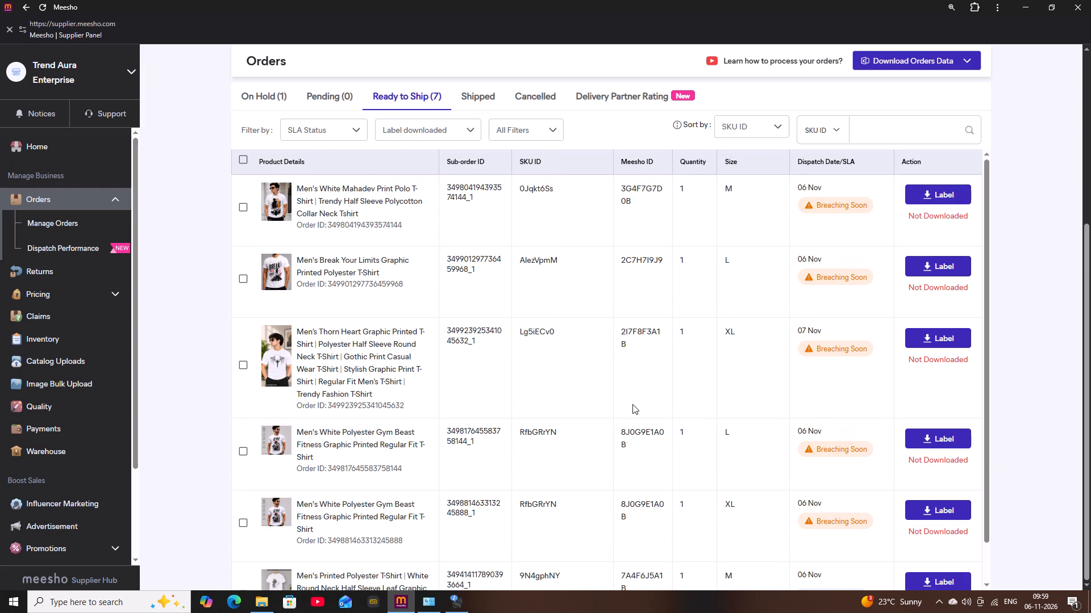
{"action": "scroll", "coordinate": [632, 404], "scroll_direction": "up", "scroll_amount": 1}
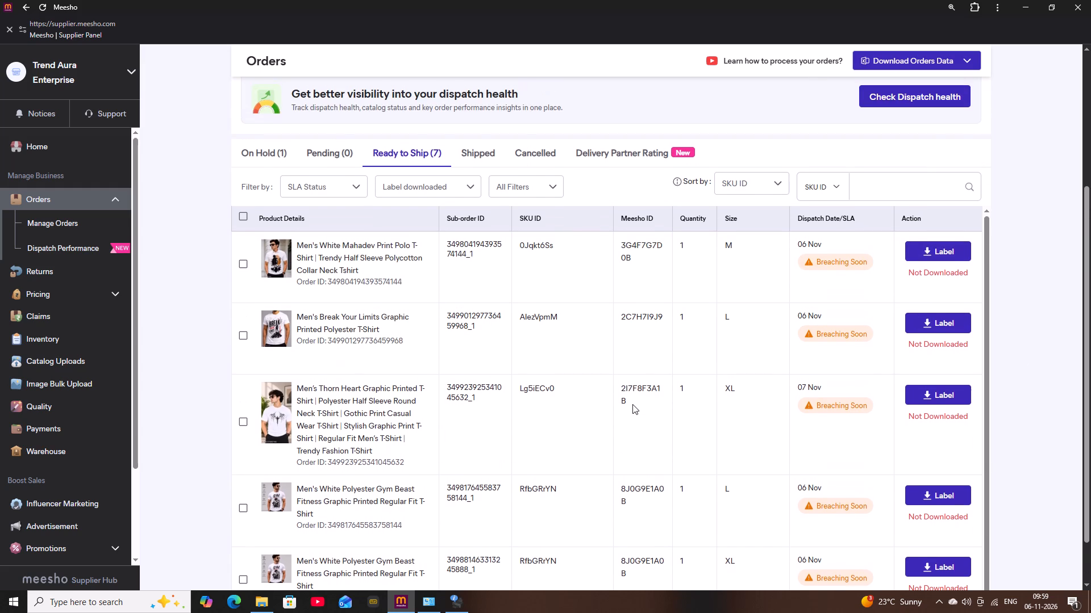
{"action": "scroll", "coordinate": [632, 404], "scroll_direction": "down", "scroll_amount": 3}
{"action": "left_click_drag", "start_coordinate": [1090, 372], "coordinate": [1088, 553]}
{"action": "left_click_drag", "start_coordinate": [1090, 484], "coordinate": [1090, 597]}
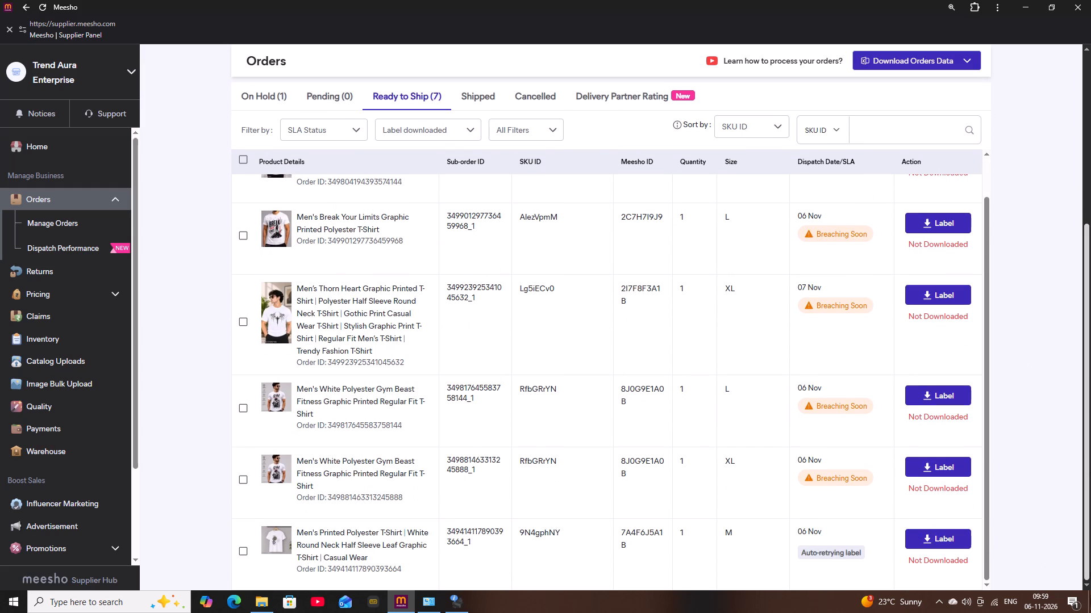
{"action": "left_click_drag", "start_coordinate": [1090, 597], "coordinate": [1090, 598]}
{"action": "left_click_drag", "start_coordinate": [988, 465], "coordinate": [988, 347]}
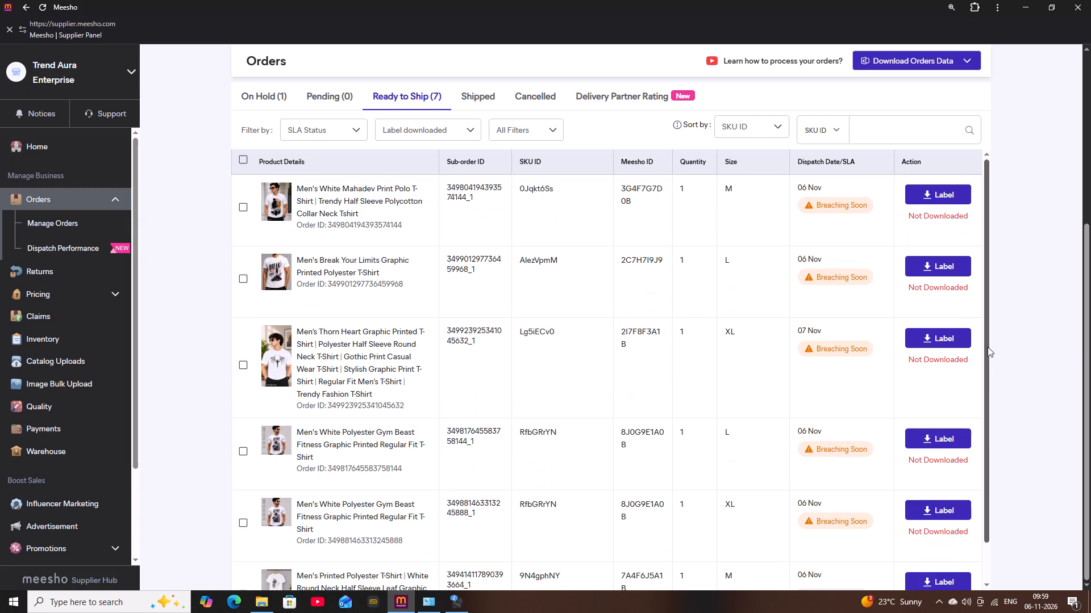
{"action": "left_click_drag", "start_coordinate": [988, 347], "coordinate": [990, 537]}
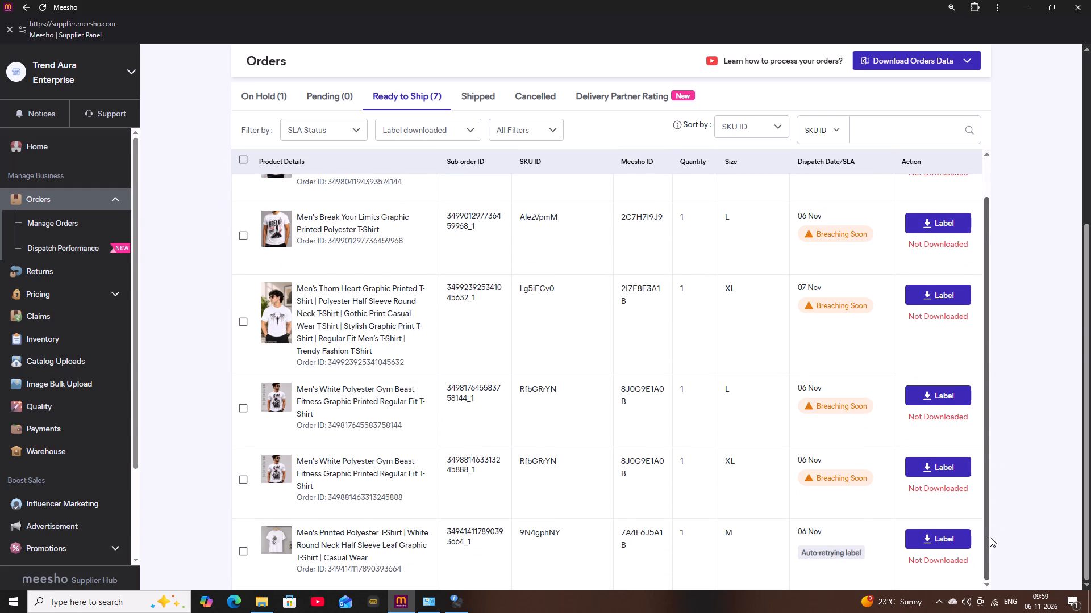
{"action": "left_click_drag", "start_coordinate": [990, 537], "coordinate": [978, 506]}
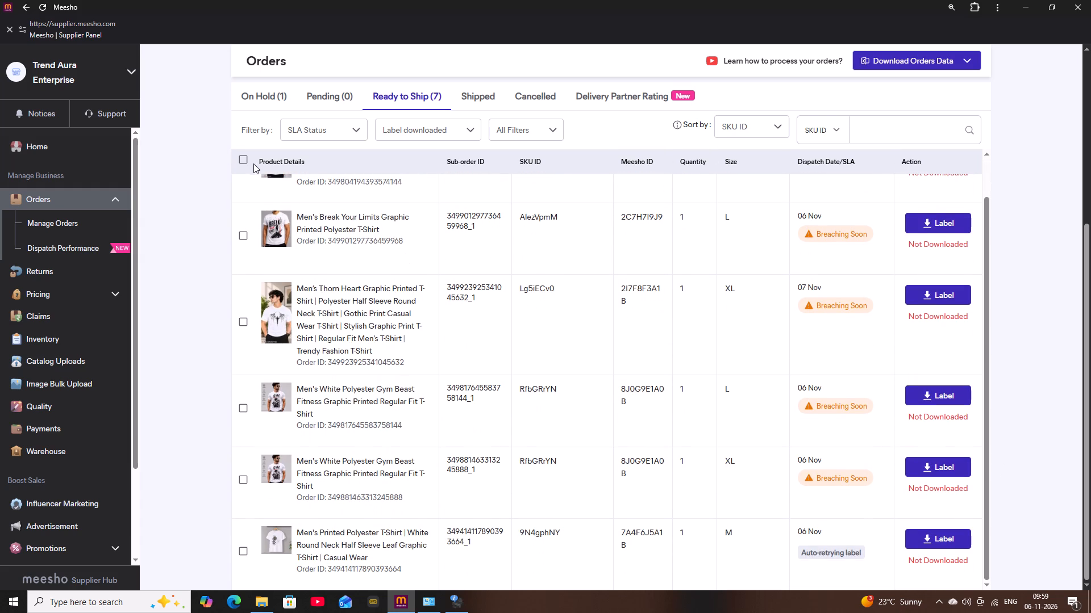
Select all Ready to Ship orders, generate and download their labels without the manifest, and close the label browser window.
{"action": "left_click", "coordinate": [244, 158]}
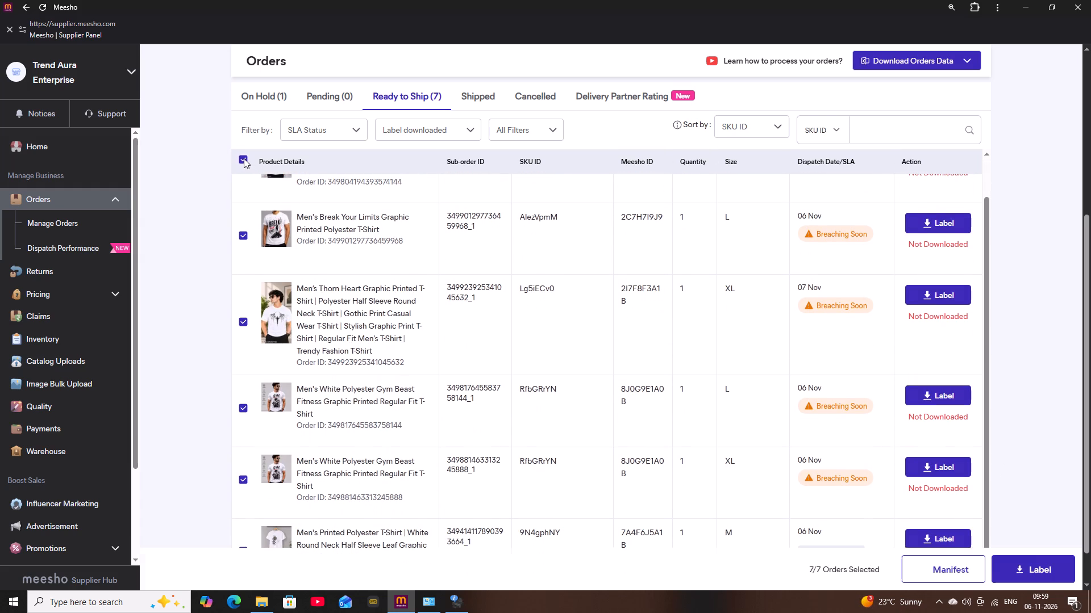
{"action": "left_click", "coordinate": [1025, 570]}
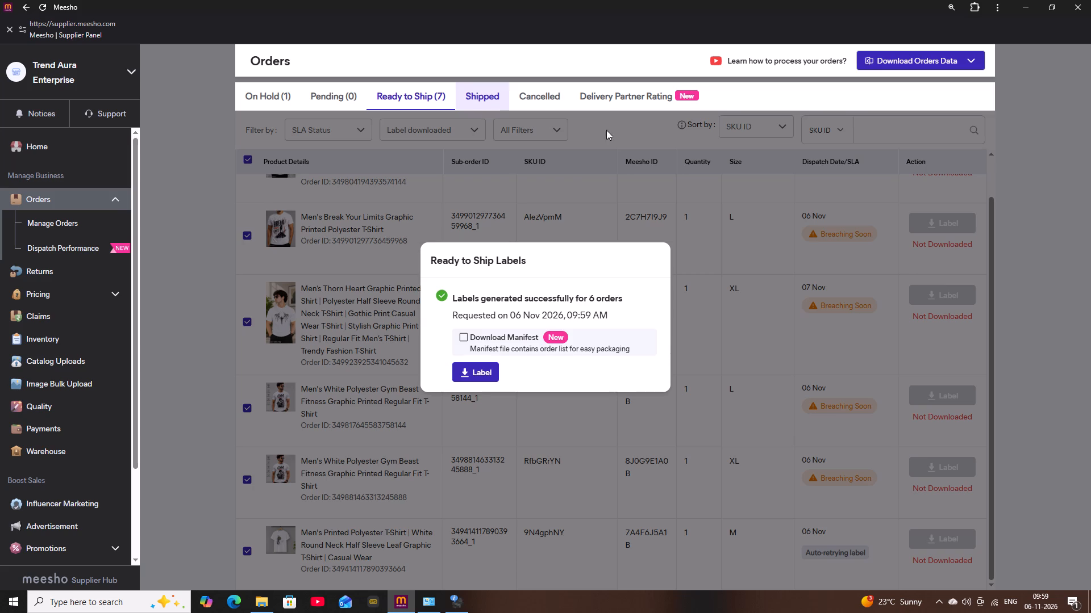
{"action": "left_click", "coordinate": [485, 374]}
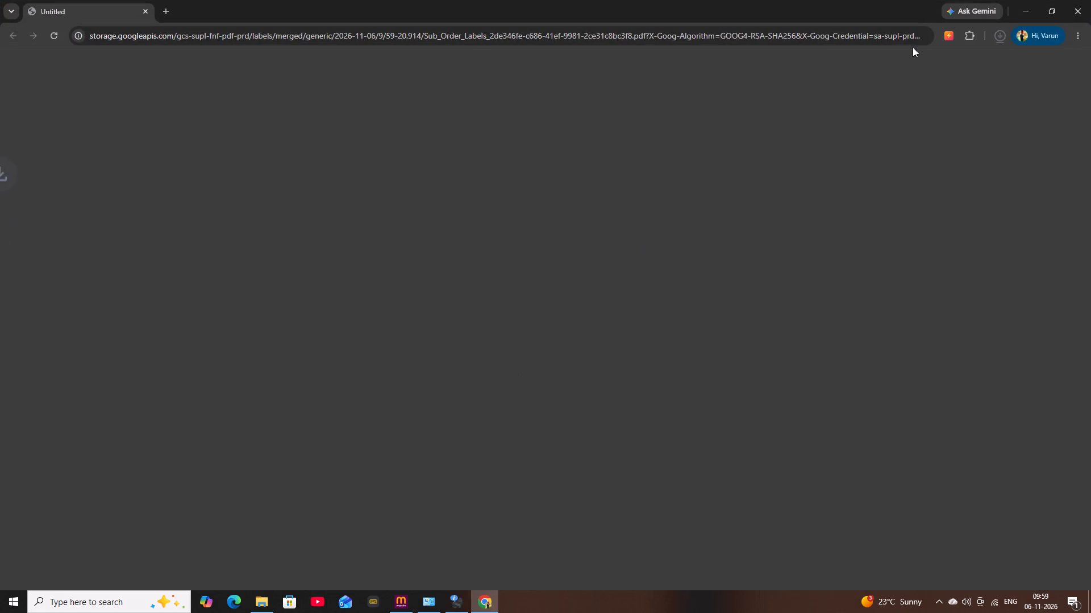
{"action": "left_click", "coordinate": [1090, 0]}
Reopen the Ready to Ship orders from the home to-do list and check each order's label download status.
{"action": "scroll", "coordinate": [755, 419], "scroll_direction": "down", "scroll_amount": 2}
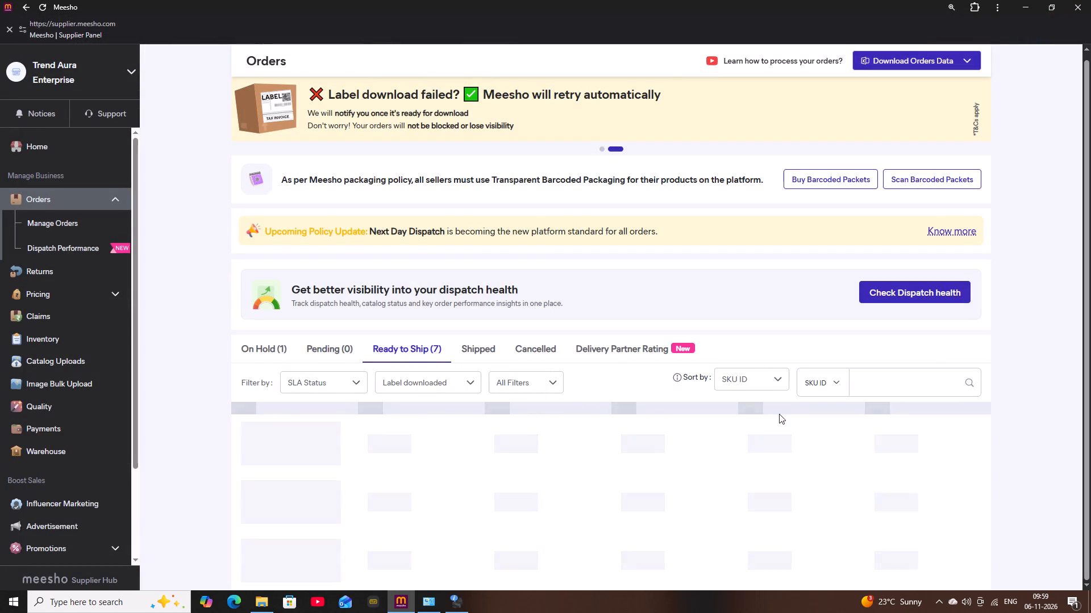
{"action": "scroll", "coordinate": [824, 413], "scroll_direction": "down", "scroll_amount": 2}
{"action": "left_click", "coordinate": [90, 139]}
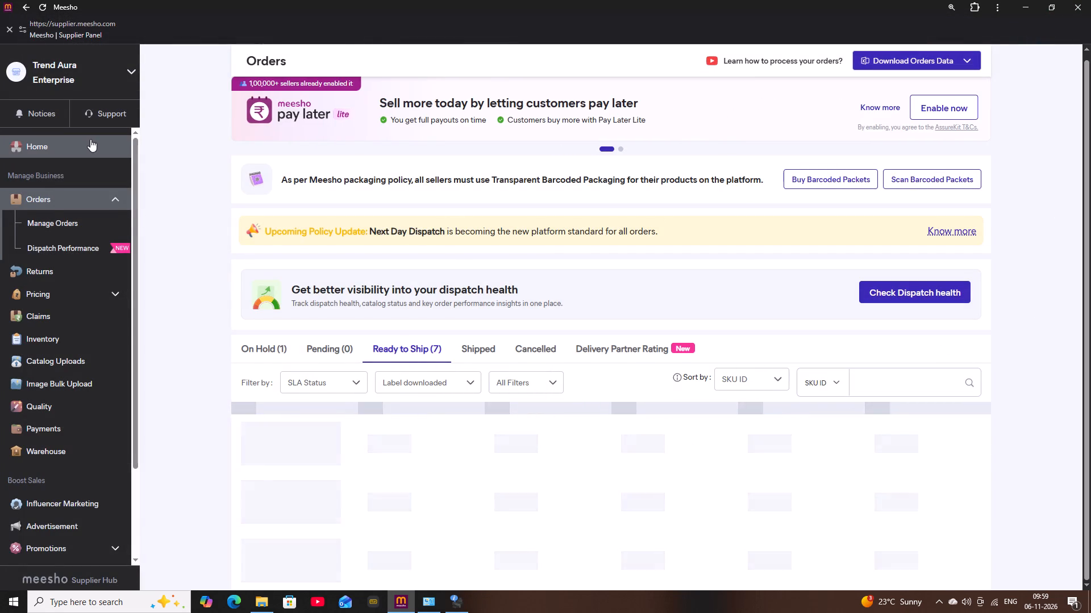
{"action": "left_click", "coordinate": [386, 169]}
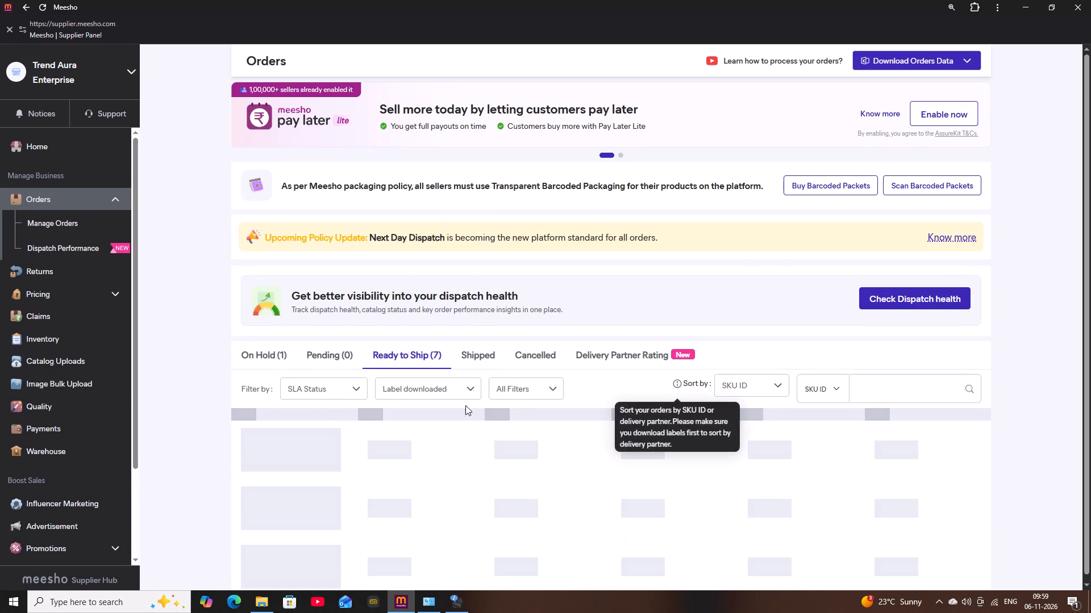
{"action": "scroll", "coordinate": [467, 407], "scroll_direction": "down", "scroll_amount": 4}
{"action": "scroll", "coordinate": [670, 420], "scroll_direction": "down", "scroll_amount": 3}
{"action": "scroll", "coordinate": [693, 410], "scroll_direction": "up", "scroll_amount": 5}
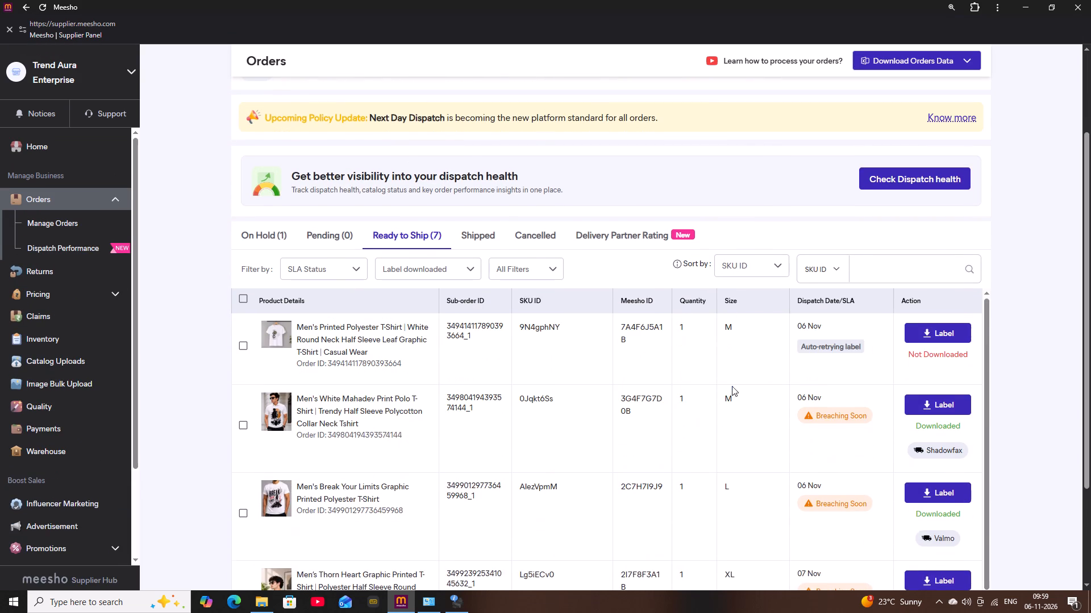
{"action": "left_click_drag", "start_coordinate": [1090, 356], "coordinate": [1090, 472]}
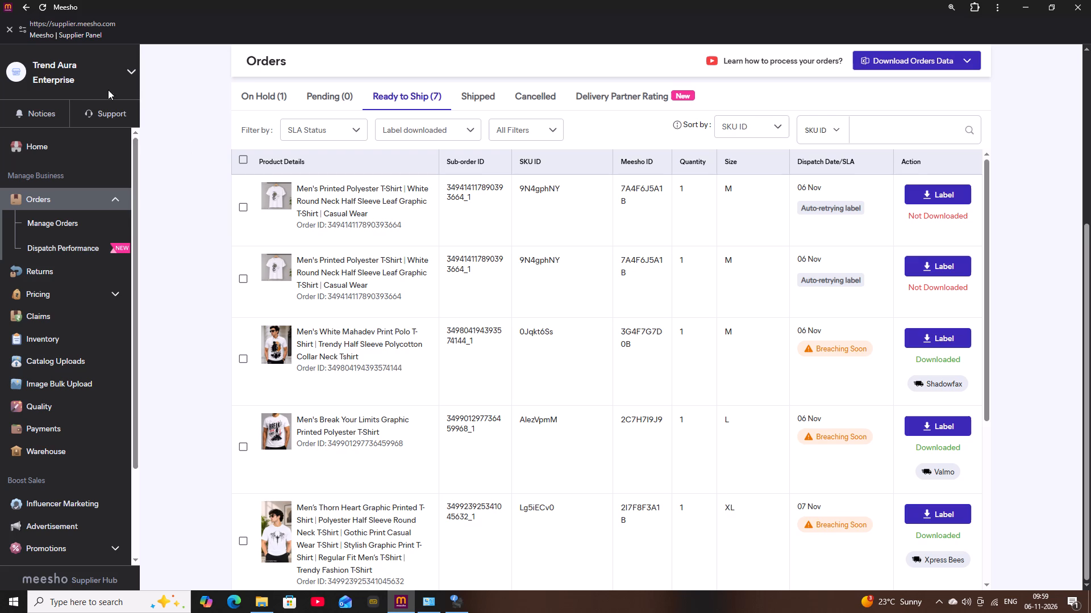
Reload the orders from the home page and review the Ready to Ship list for the designs and sizes ordered.
{"action": "left_click", "coordinate": [76, 149]}
{"action": "left_click", "coordinate": [290, 174]}
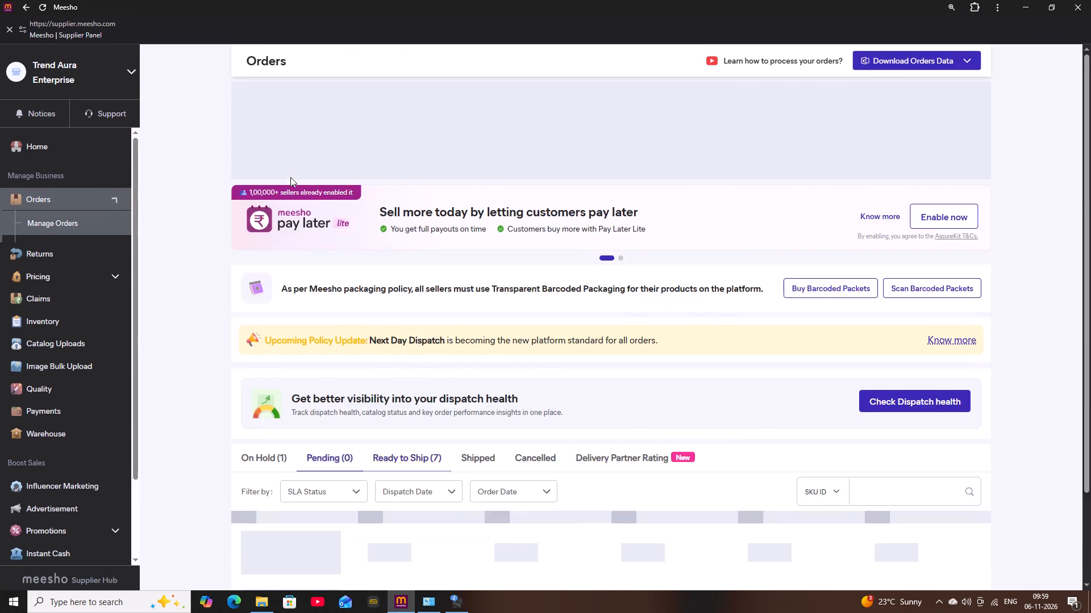
{"action": "left_click", "coordinate": [406, 367]}
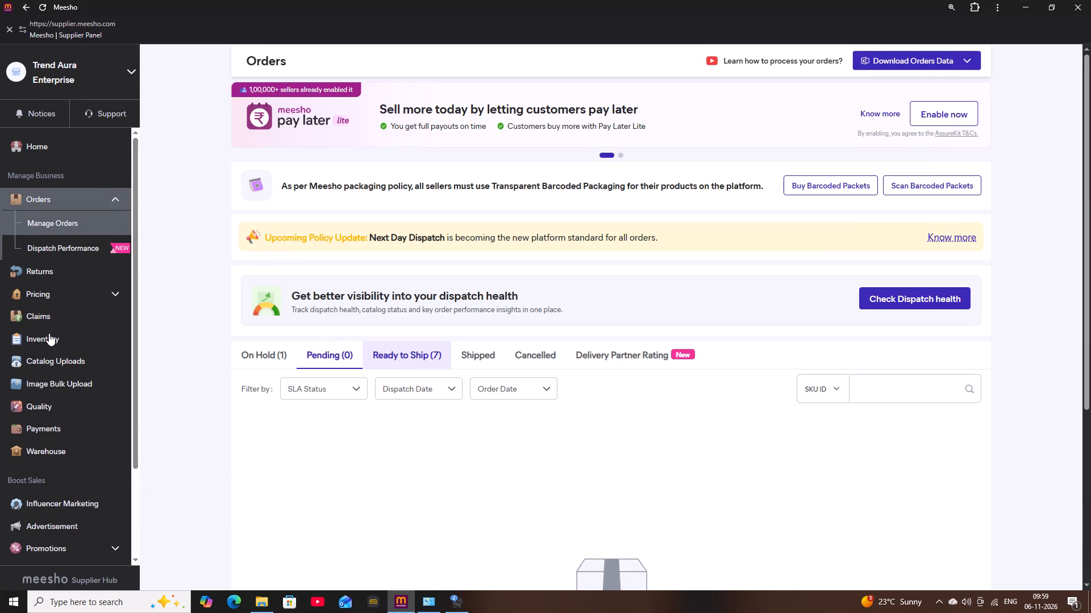
{"action": "scroll", "coordinate": [572, 359], "scroll_direction": "down", "scroll_amount": 1}
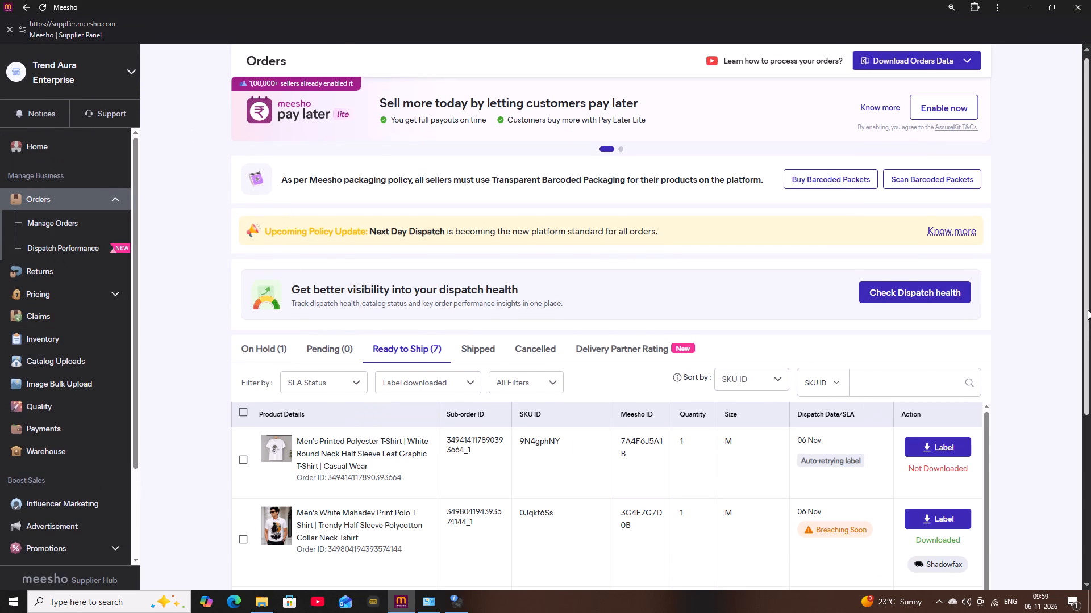
{"action": "left_click_drag", "start_coordinate": [1090, 331], "coordinate": [1063, 566]}
{"action": "scroll", "coordinate": [542, 383], "scroll_direction": "down", "scroll_amount": 1}
{"action": "scroll", "coordinate": [538, 383], "scroll_direction": "up", "scroll_amount": 1}
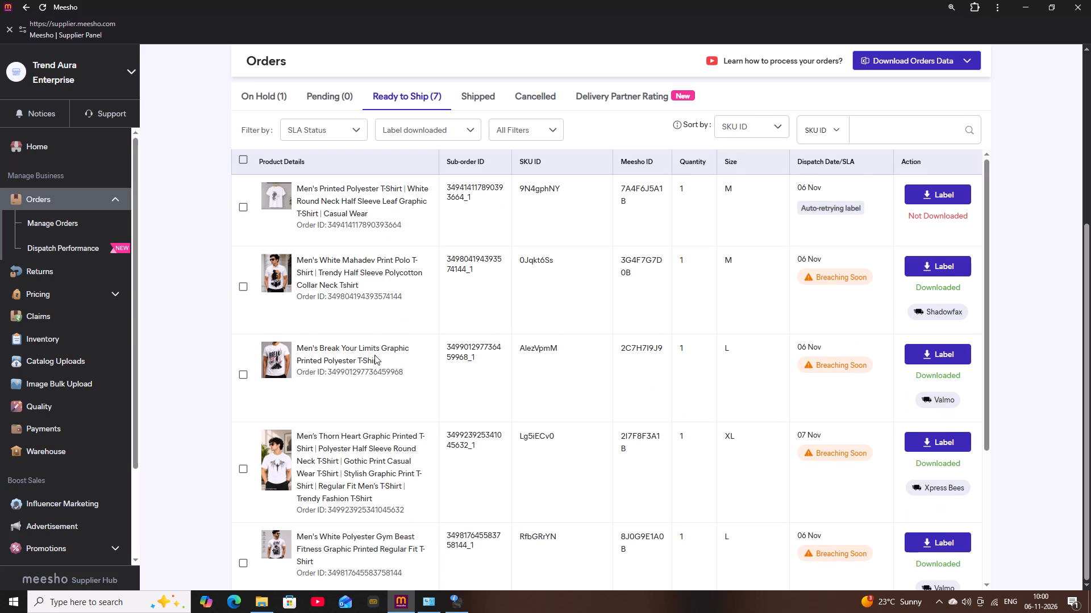
{"action": "scroll", "coordinate": [385, 372], "scroll_direction": "down", "scroll_amount": 5}
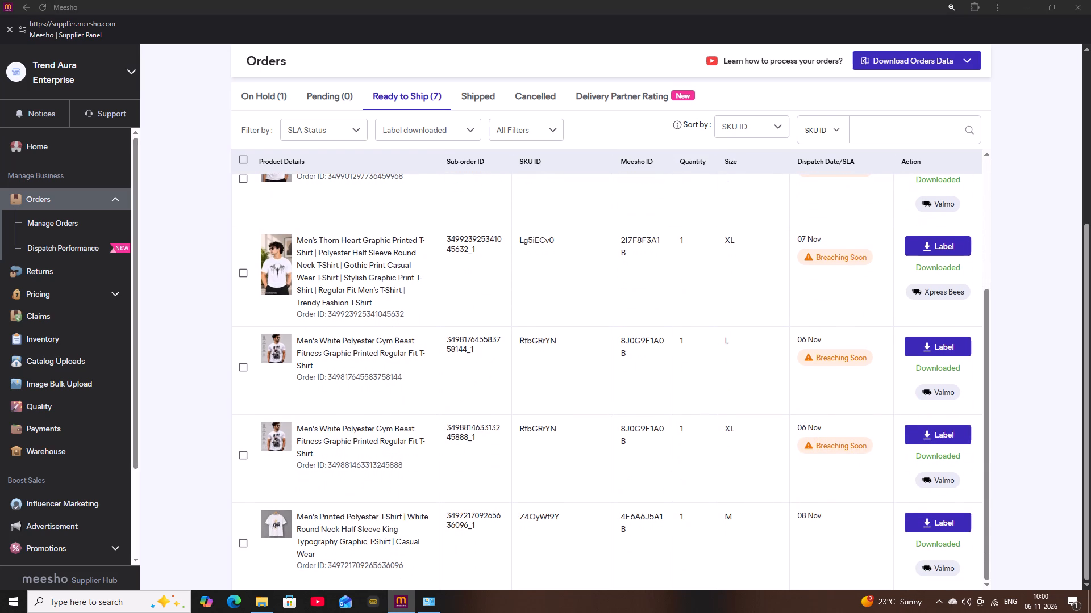
View the enlarged product image of the King Typography T-shirt order in Ready to Ship, and close it.
{"action": "left_click", "coordinate": [284, 522]}
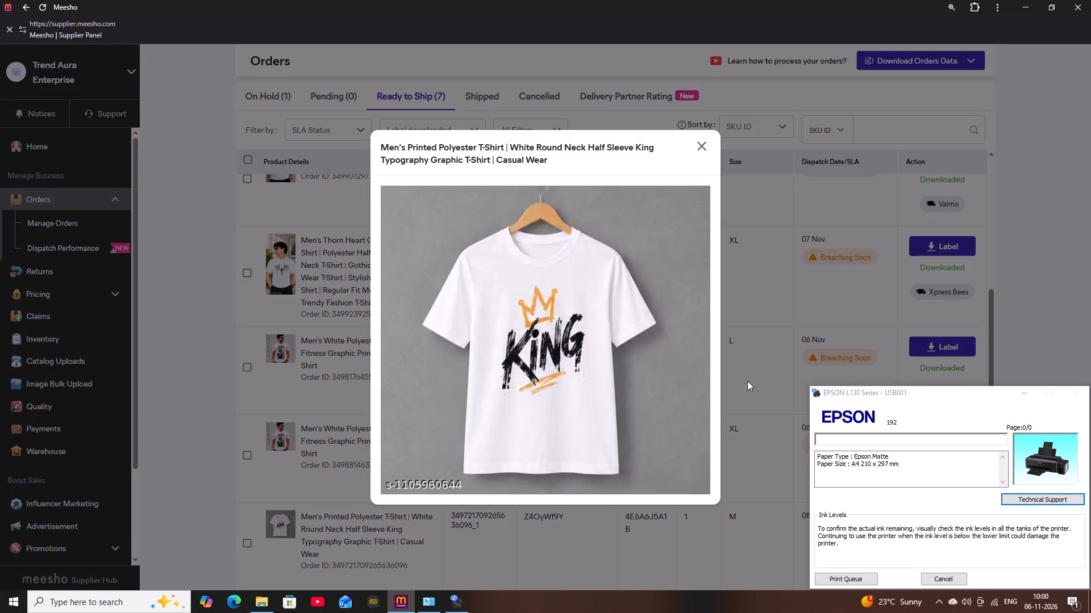
{"action": "left_click", "coordinate": [747, 354]}
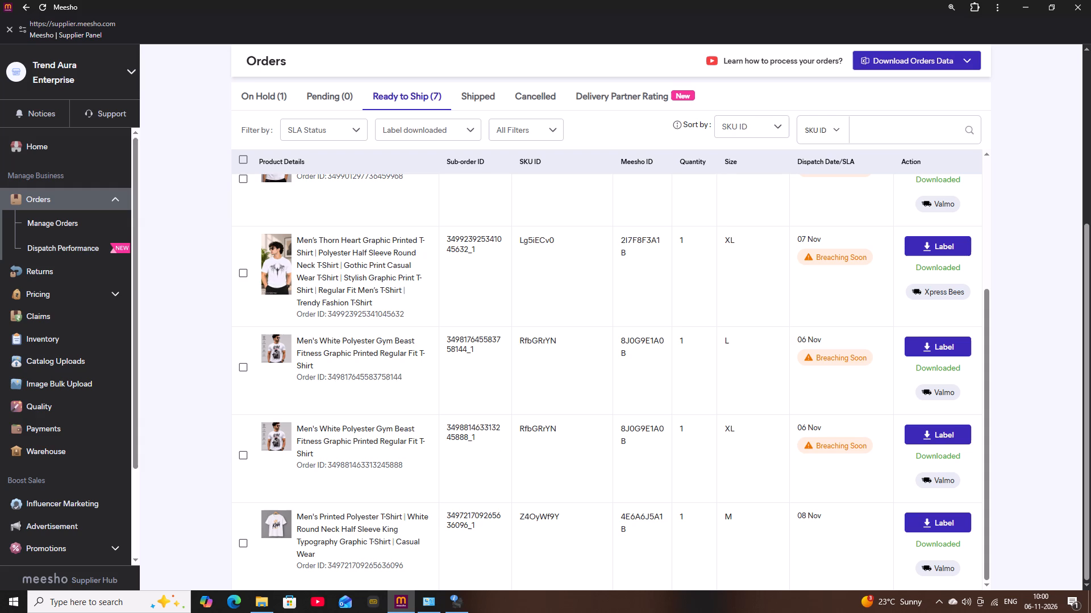
Show the delivered returns under Return Tracking and remove the "Delivered in last 2 weeks" filter.
{"action": "left_click", "coordinate": [68, 276]}
{"action": "left_click", "coordinate": [319, 103]}
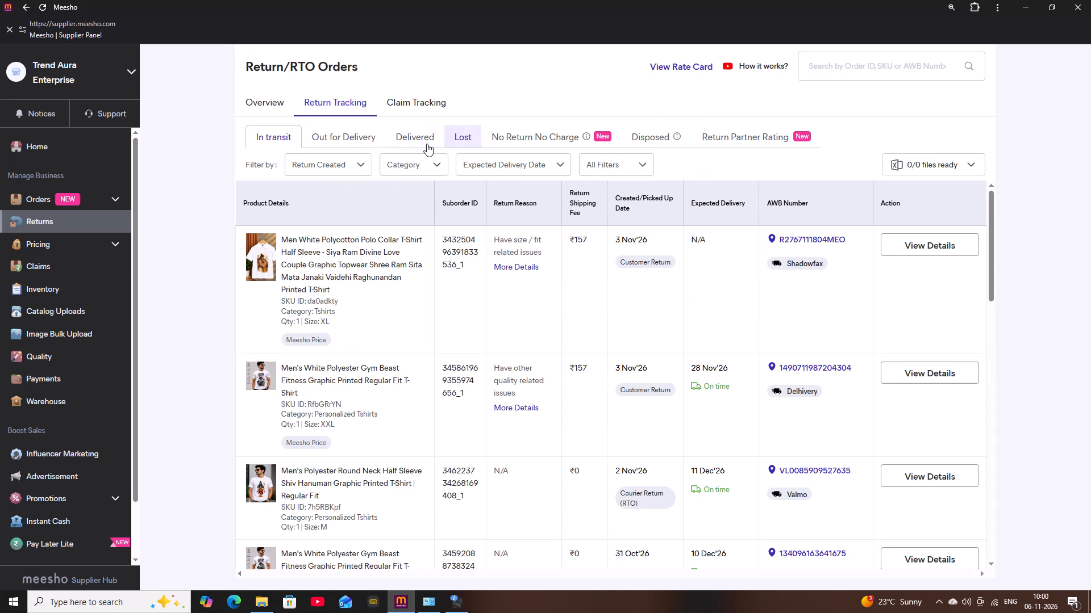
{"action": "left_click", "coordinate": [426, 144]}
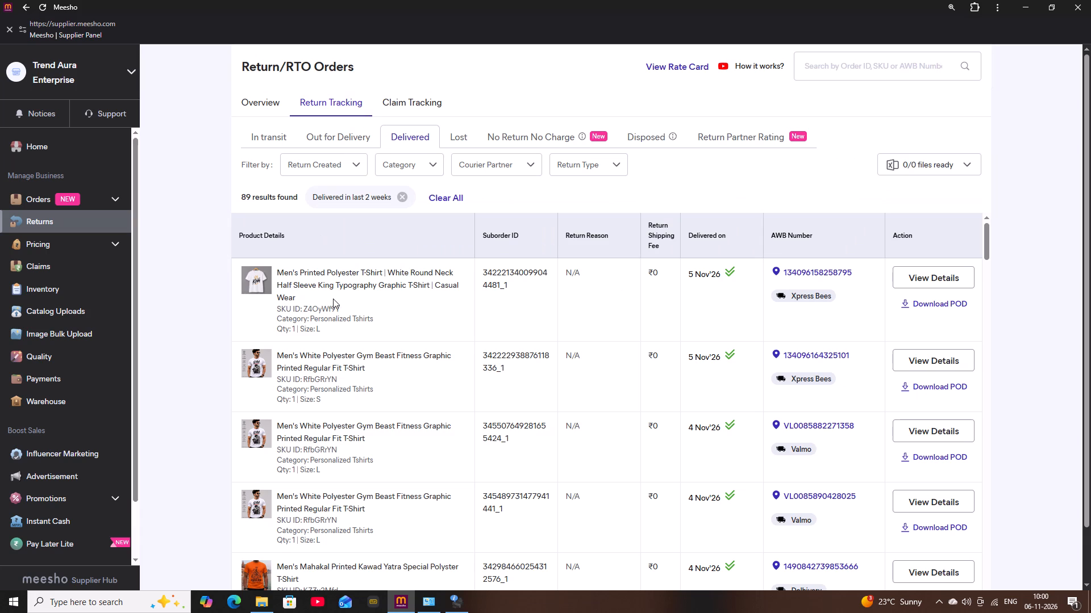
{"action": "left_click", "coordinate": [402, 193]}
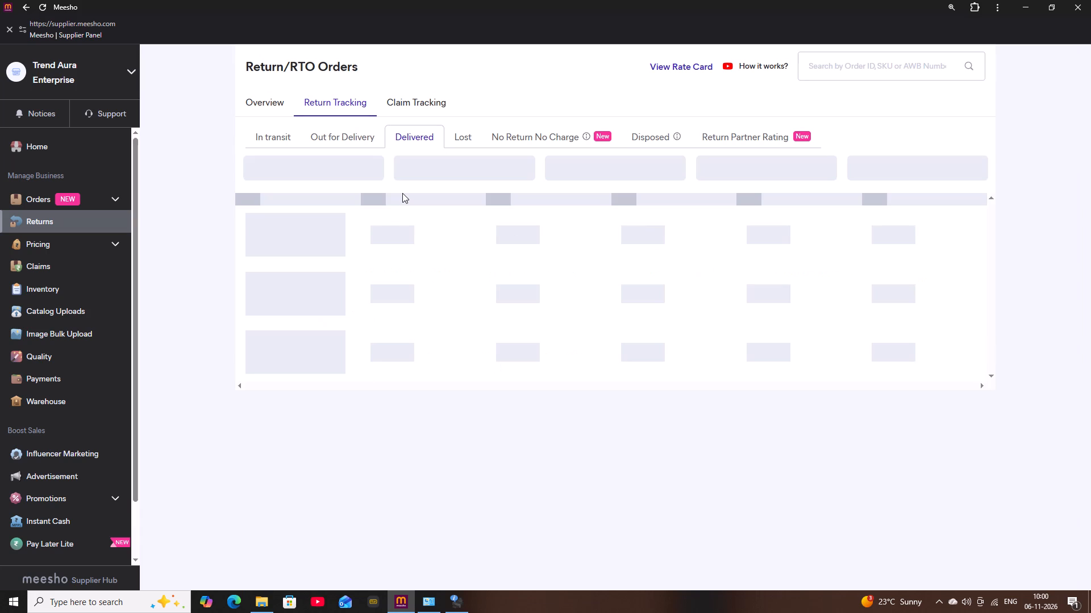
Look through the entire first page of delivered returns to examine each returned T-shirt's design, size, delivery date and return reason.
{"action": "scroll", "coordinate": [384, 255], "scroll_direction": "down", "scroll_amount": 2}
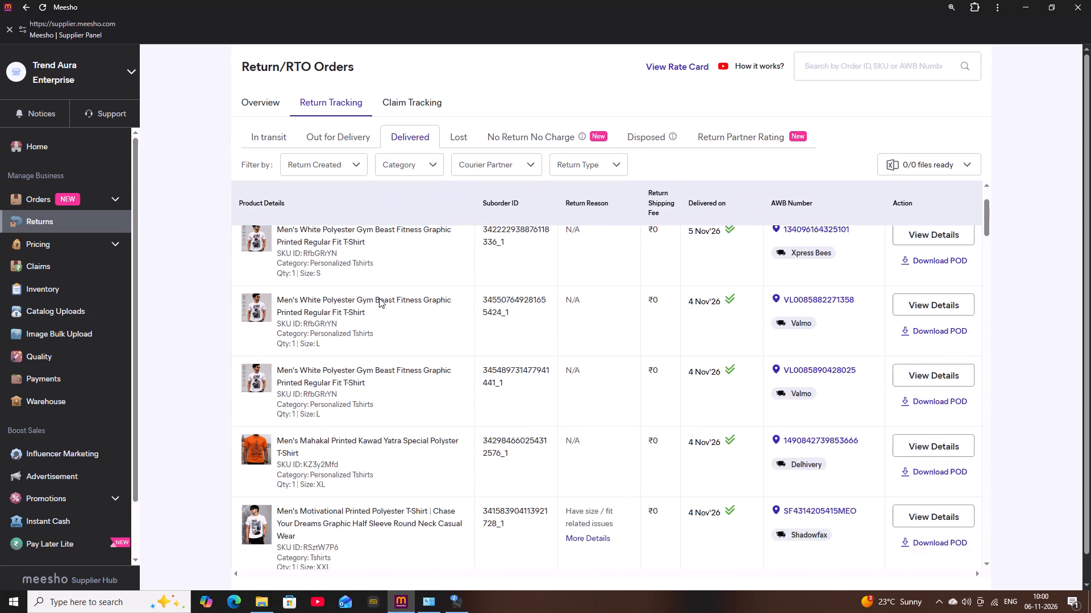
{"action": "scroll", "coordinate": [379, 298], "scroll_direction": "down", "scroll_amount": 6}
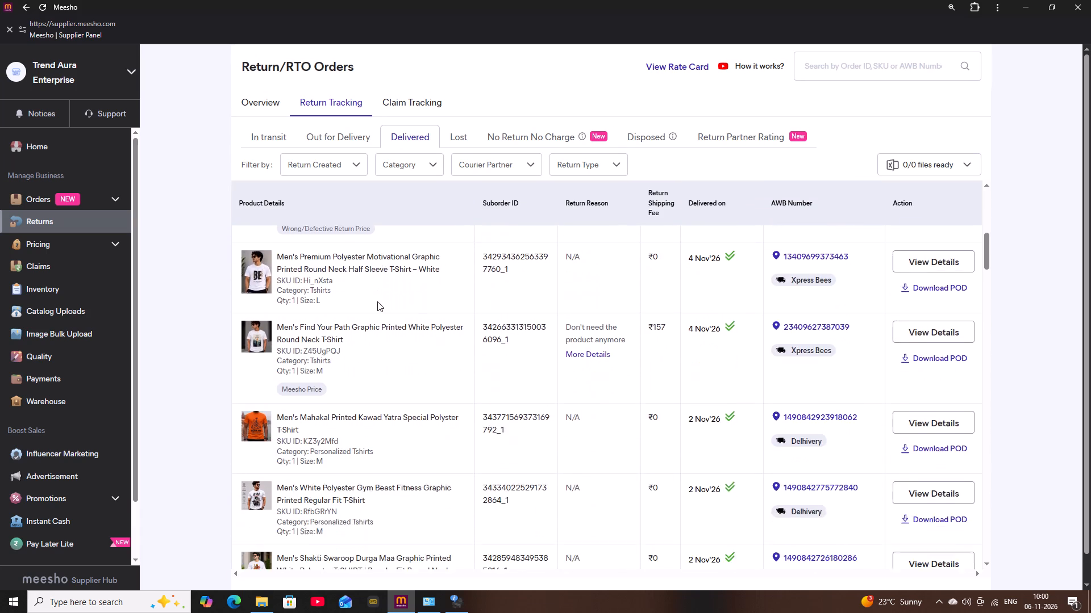
{"action": "scroll", "coordinate": [377, 301], "scroll_direction": "down", "scroll_amount": 7}
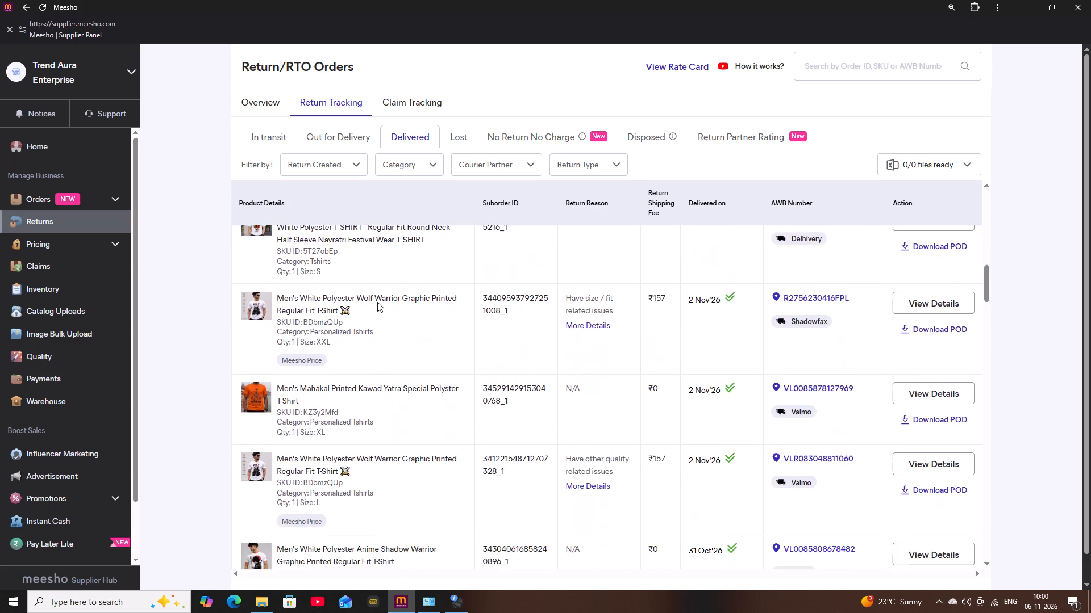
{"action": "scroll", "coordinate": [377, 302], "scroll_direction": "down", "scroll_amount": 7}
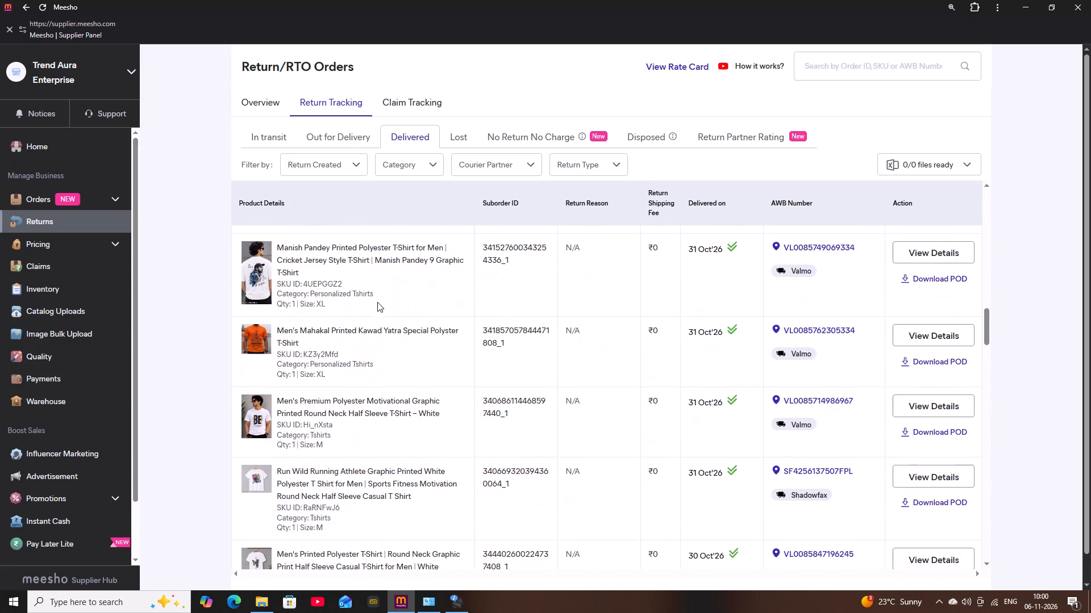
{"action": "scroll", "coordinate": [377, 302], "scroll_direction": "down", "scroll_amount": 5}
{"action": "scroll", "coordinate": [377, 302], "scroll_direction": "up", "scroll_amount": 1}
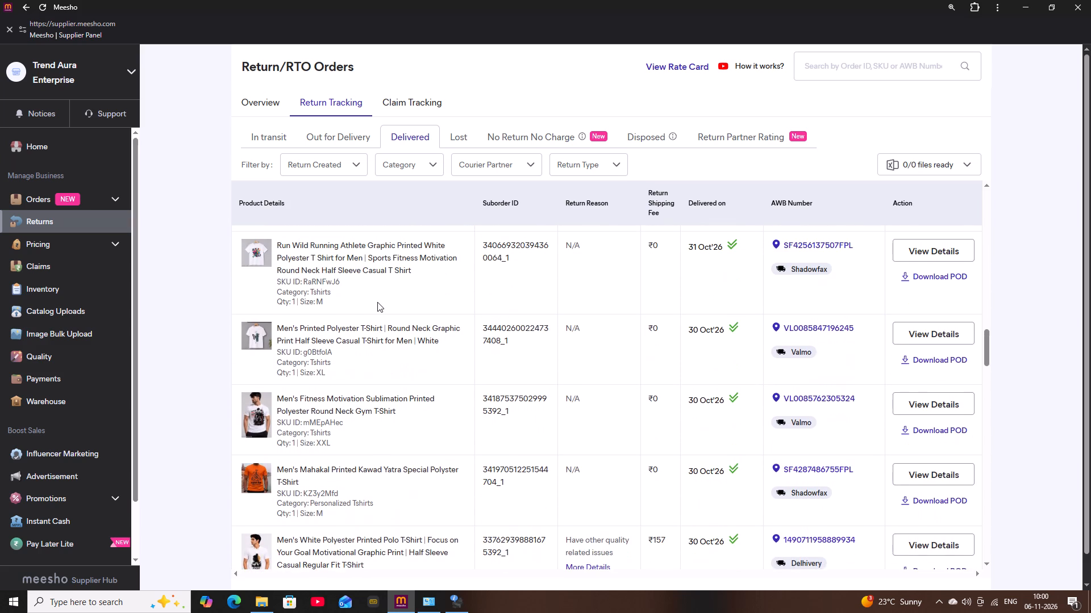
{"action": "scroll", "coordinate": [377, 302], "scroll_direction": "down", "scroll_amount": 12}
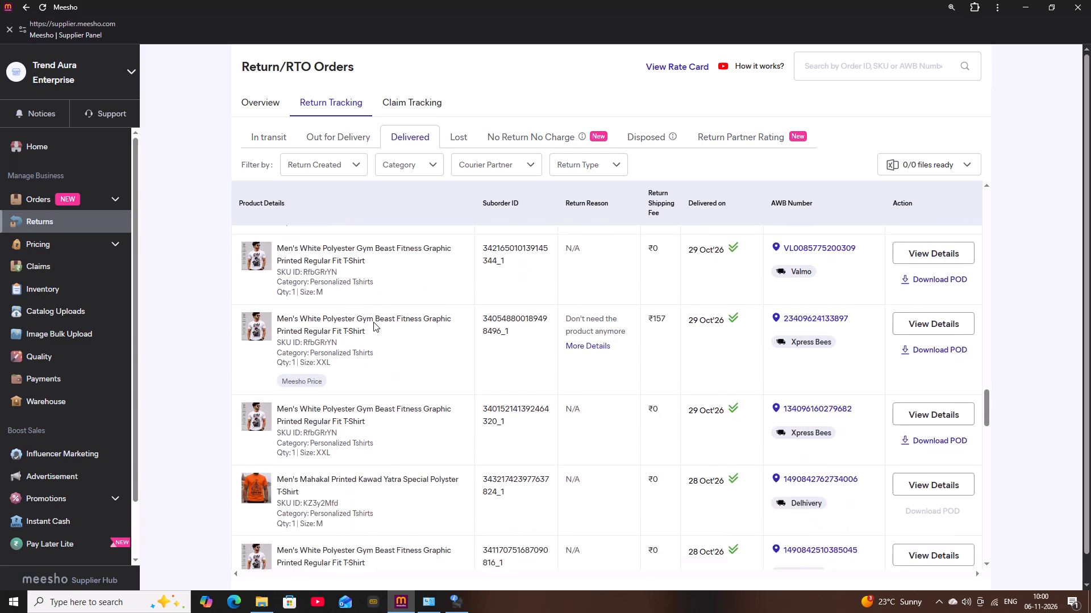
{"action": "scroll", "coordinate": [373, 322], "scroll_direction": "down", "scroll_amount": 6}
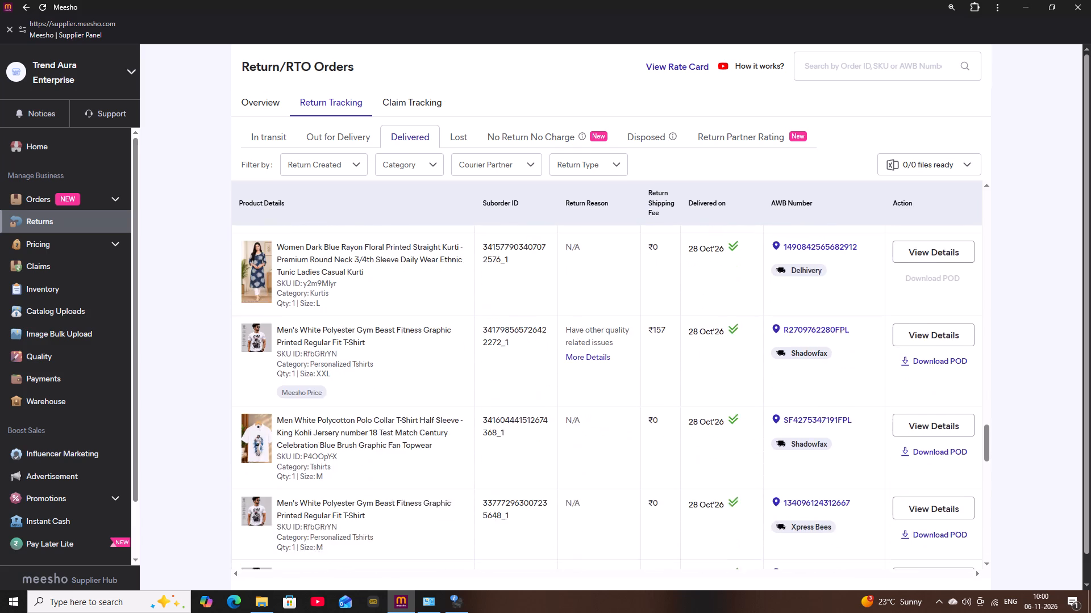
{"action": "scroll", "coordinate": [373, 322], "scroll_direction": "down", "scroll_amount": 8}
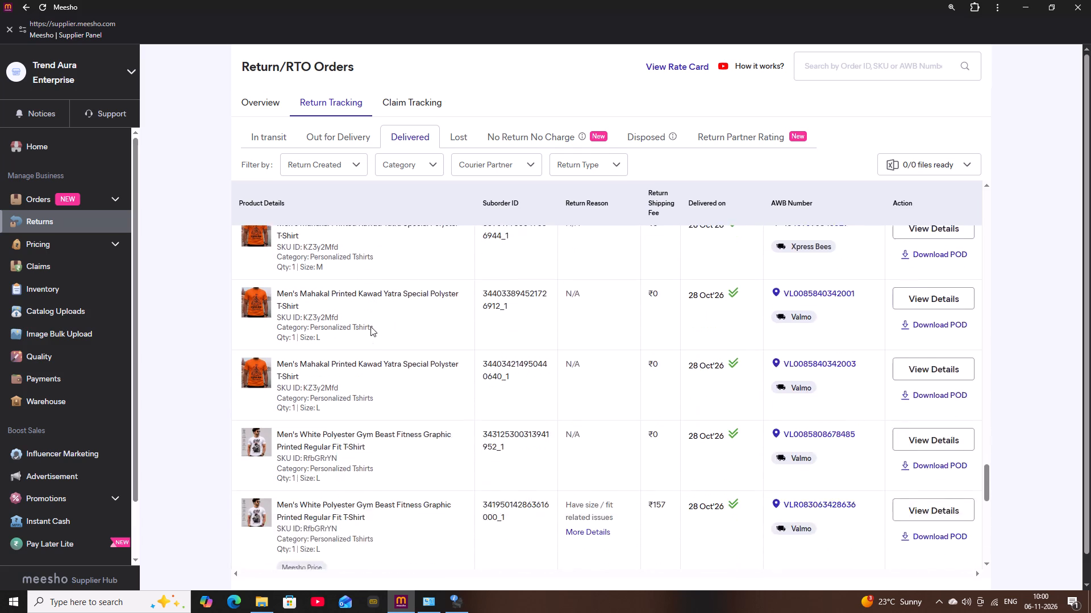
{"action": "scroll", "coordinate": [370, 326], "scroll_direction": "down", "scroll_amount": 5}
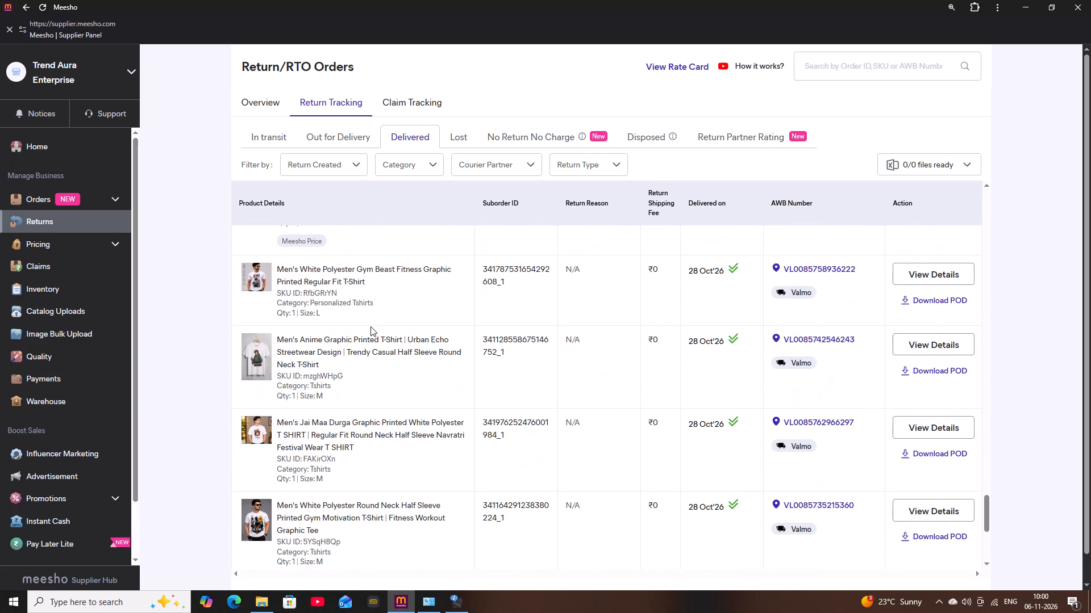
{"action": "scroll", "coordinate": [370, 326], "scroll_direction": "down", "scroll_amount": 7}
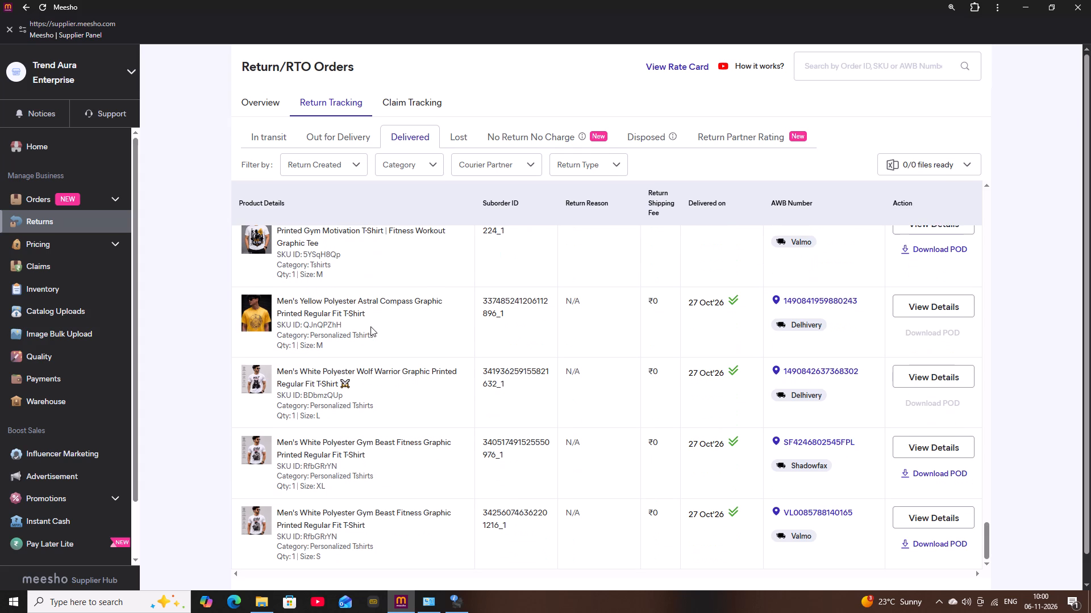
{"action": "scroll", "coordinate": [370, 326], "scroll_direction": "down", "scroll_amount": 6}
{"action": "scroll", "coordinate": [814, 544], "scroll_direction": "down", "scroll_amount": 7}
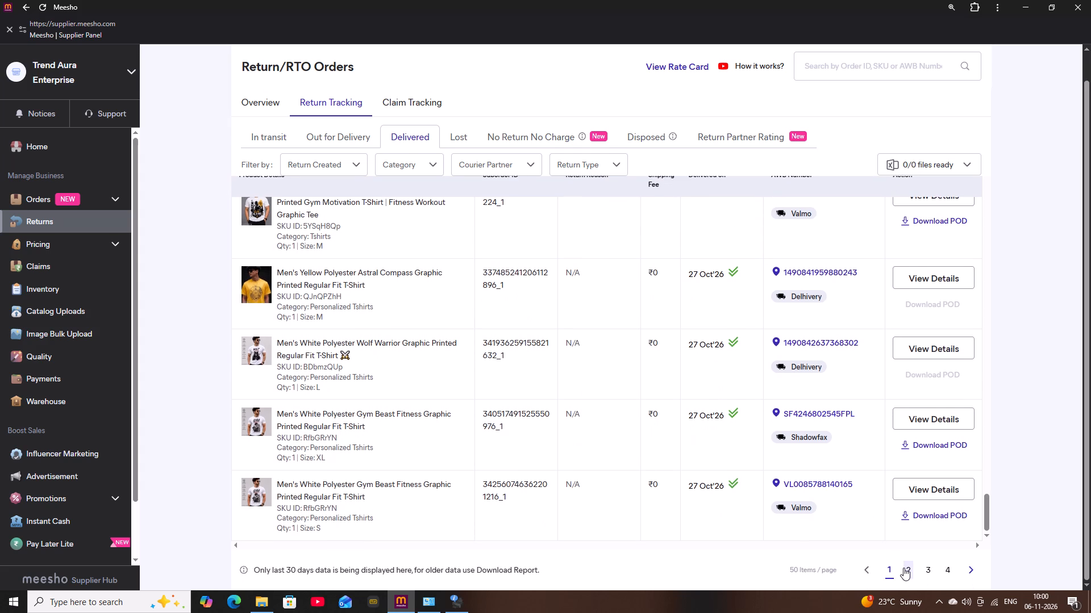
Open page 2 of the delivered returns and look through all its entries for the returned T-shirt designs and sizes.
{"action": "left_click", "coordinate": [903, 568]}
{"action": "scroll", "coordinate": [402, 350], "scroll_direction": "down", "scroll_amount": 1}
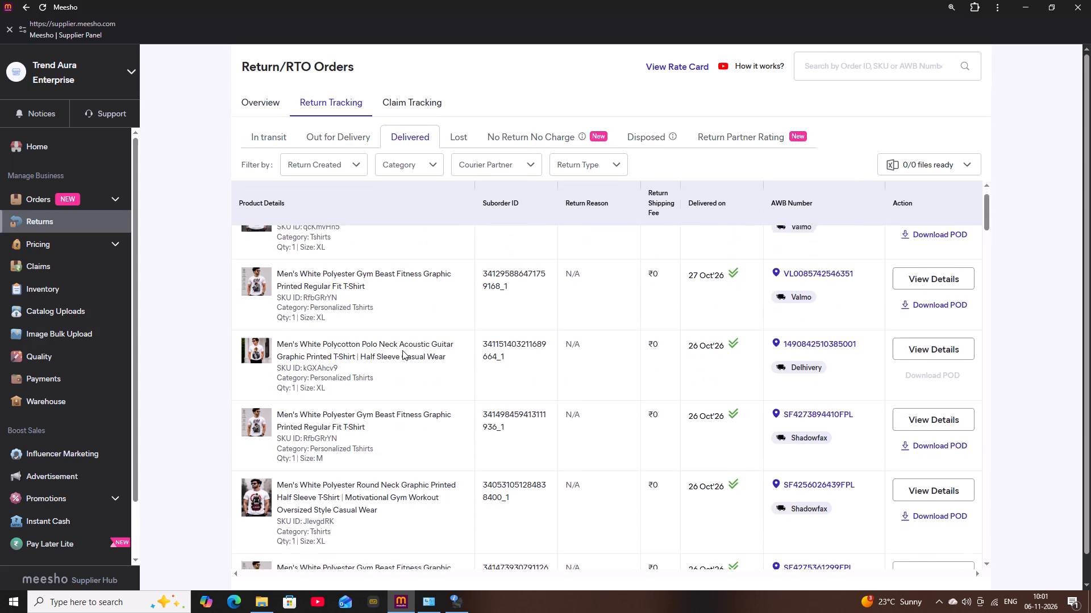
{"action": "scroll", "coordinate": [402, 350], "scroll_direction": "up", "scroll_amount": 1}
{"action": "scroll", "coordinate": [402, 350], "scroll_direction": "down", "scroll_amount": 2}
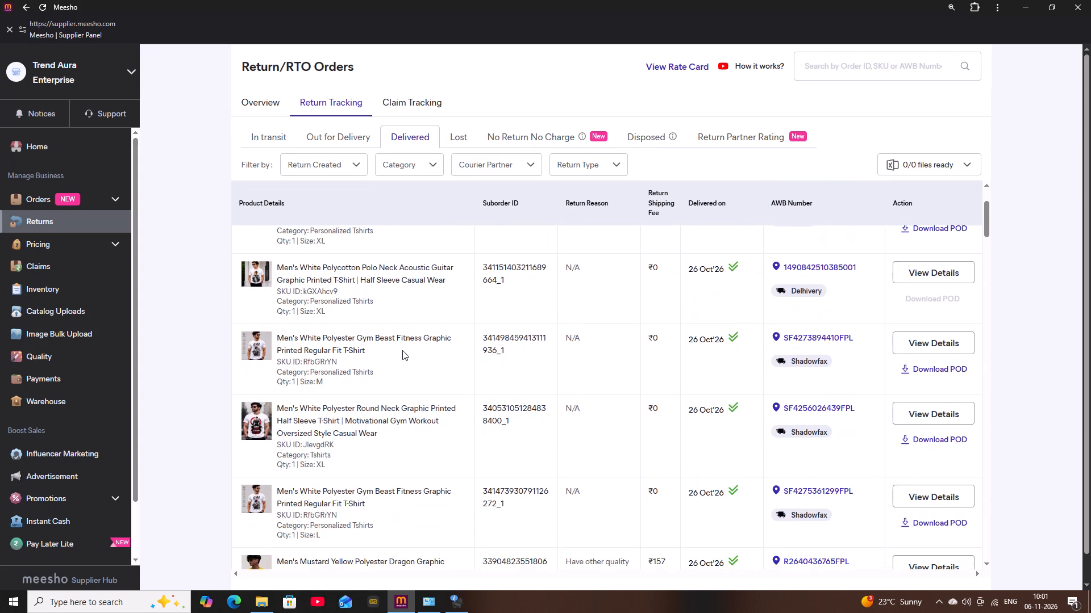
{"action": "scroll", "coordinate": [402, 350], "scroll_direction": "down", "scroll_amount": 5}
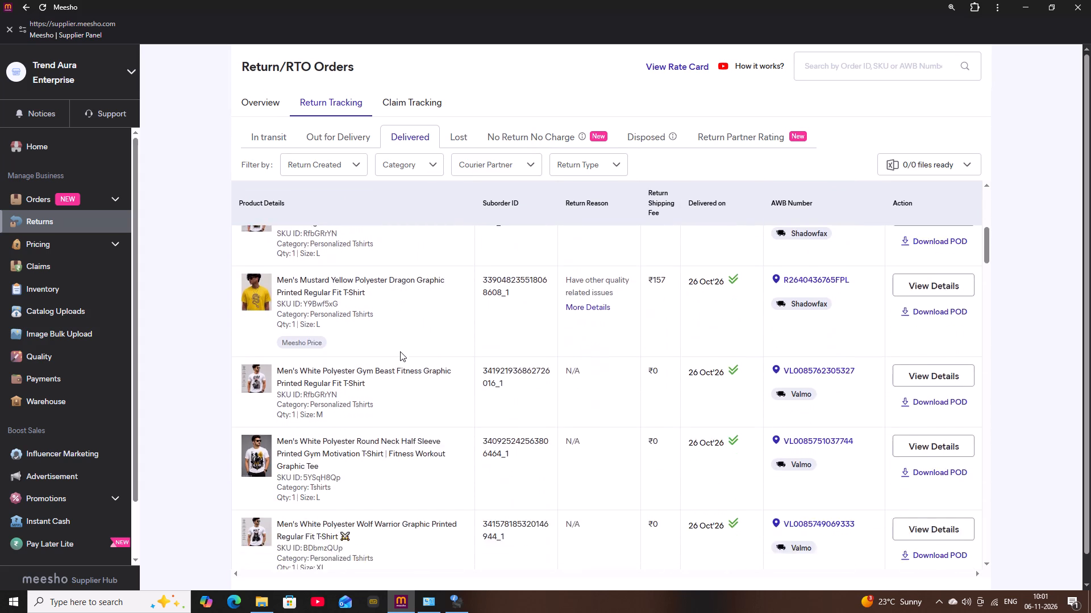
{"action": "scroll", "coordinate": [400, 351], "scroll_direction": "down", "scroll_amount": 7}
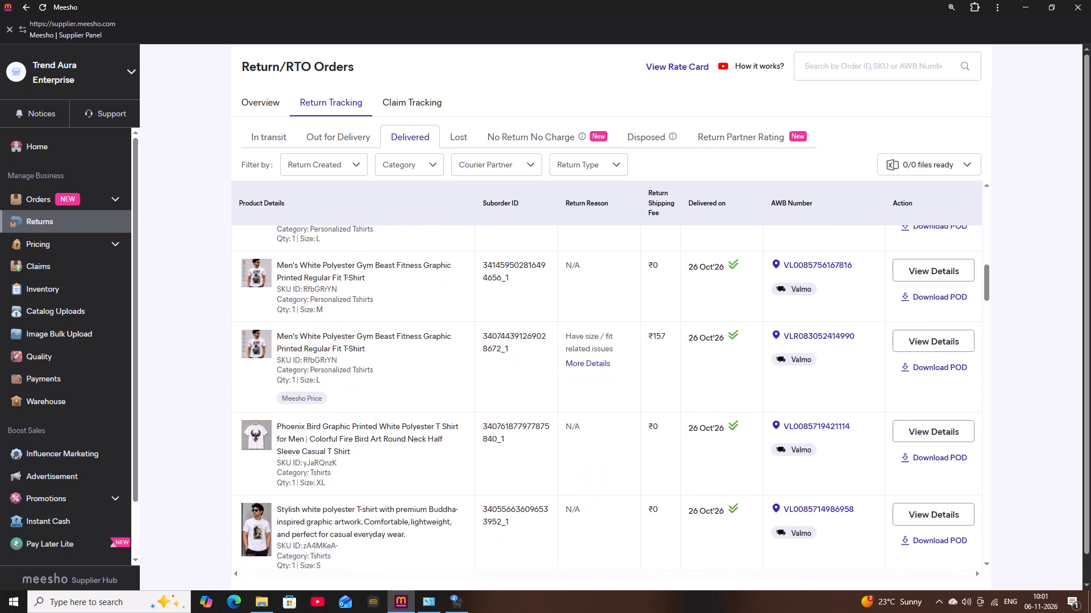
{"action": "scroll", "coordinate": [397, 354], "scroll_direction": "down", "scroll_amount": 5}
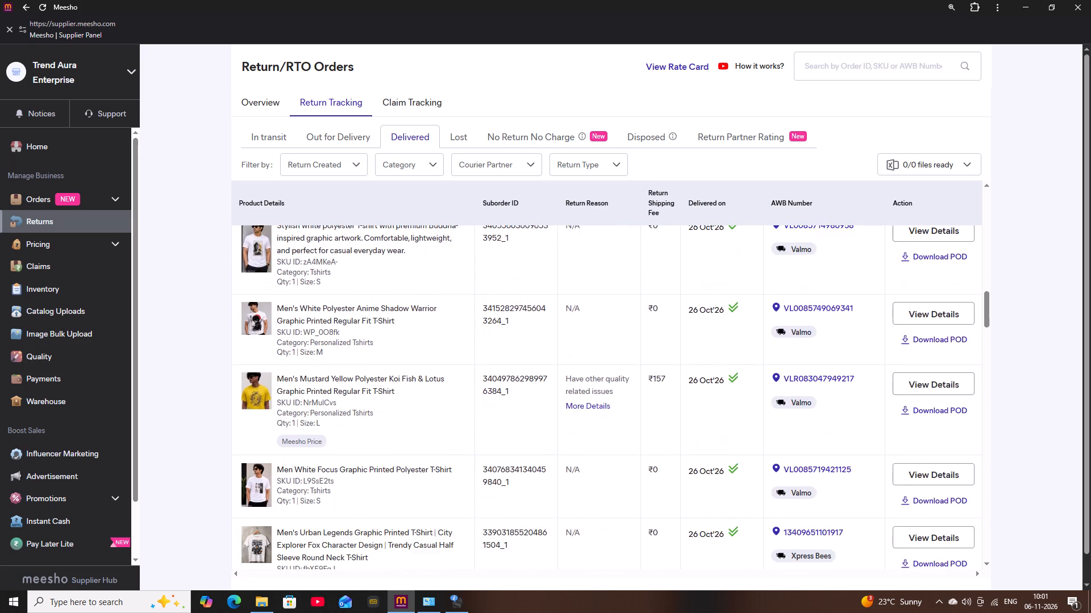
{"action": "scroll", "coordinate": [390, 363], "scroll_direction": "down", "scroll_amount": 5}
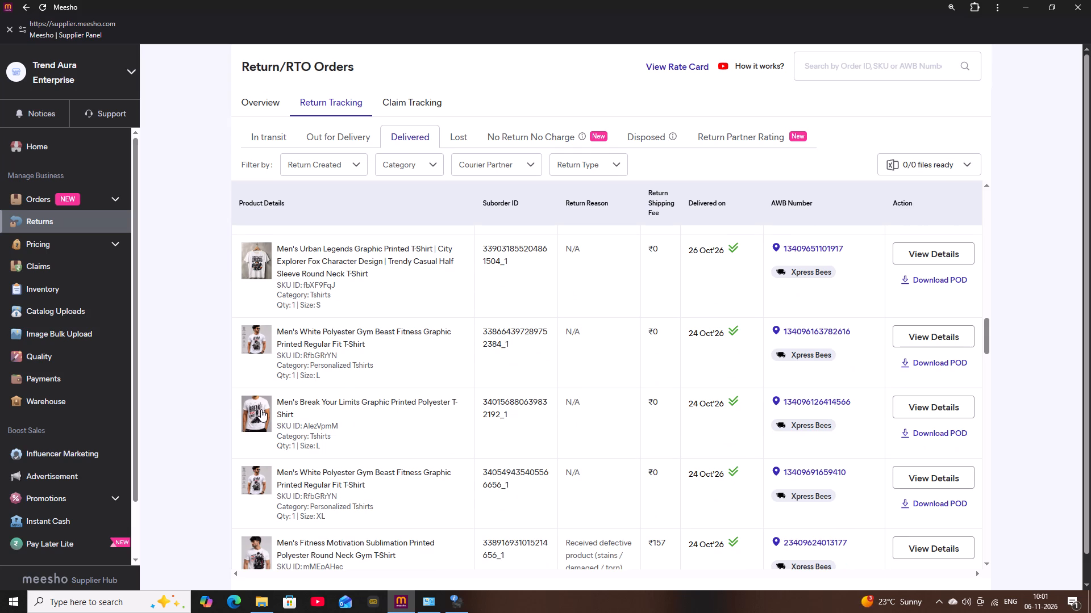
{"action": "scroll", "coordinate": [338, 419], "scroll_direction": "down", "scroll_amount": 3}
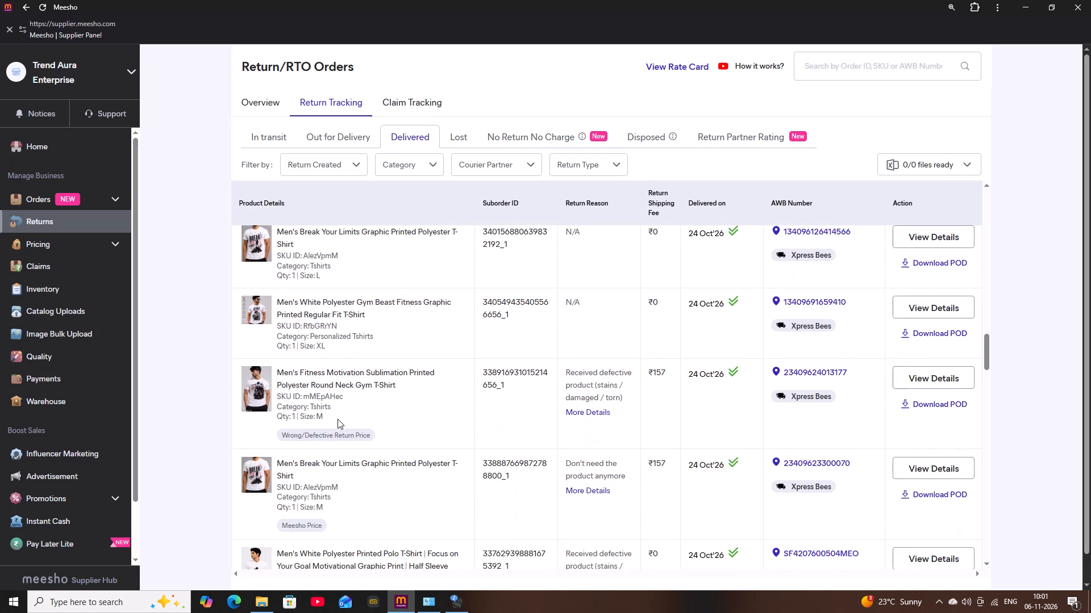
{"action": "scroll", "coordinate": [338, 419], "scroll_direction": "down", "scroll_amount": 3}
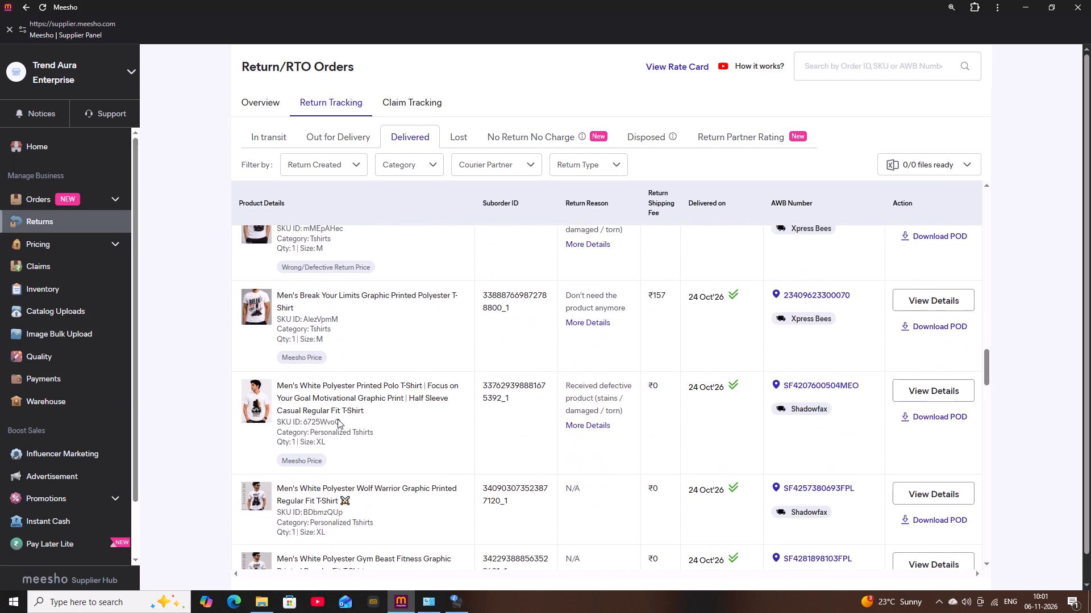
{"action": "scroll", "coordinate": [338, 419], "scroll_direction": "down", "scroll_amount": 7}
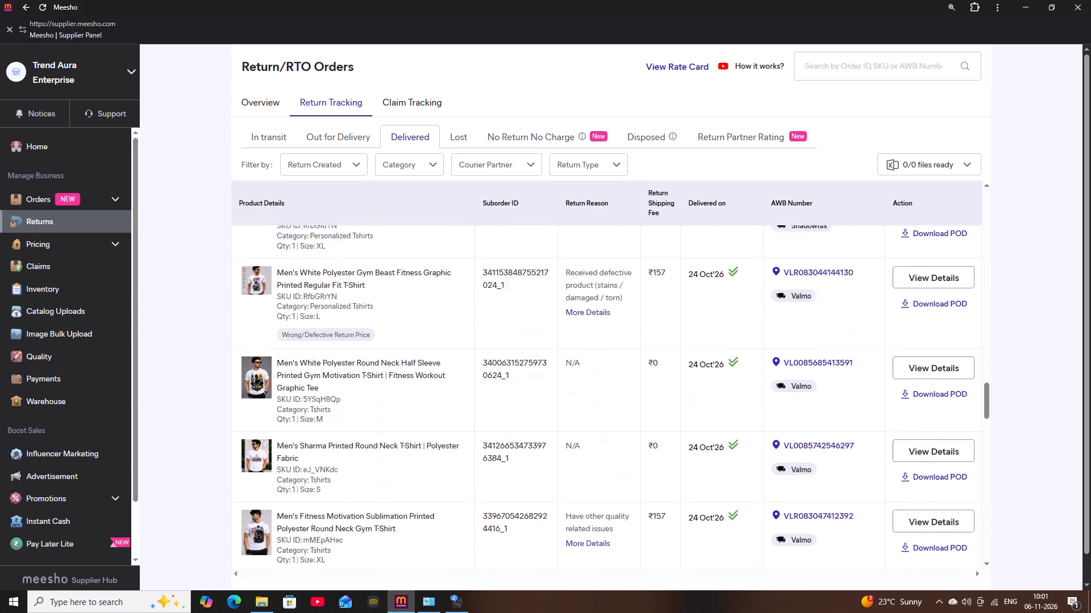
{"action": "scroll", "coordinate": [338, 419], "scroll_direction": "down", "scroll_amount": 7}
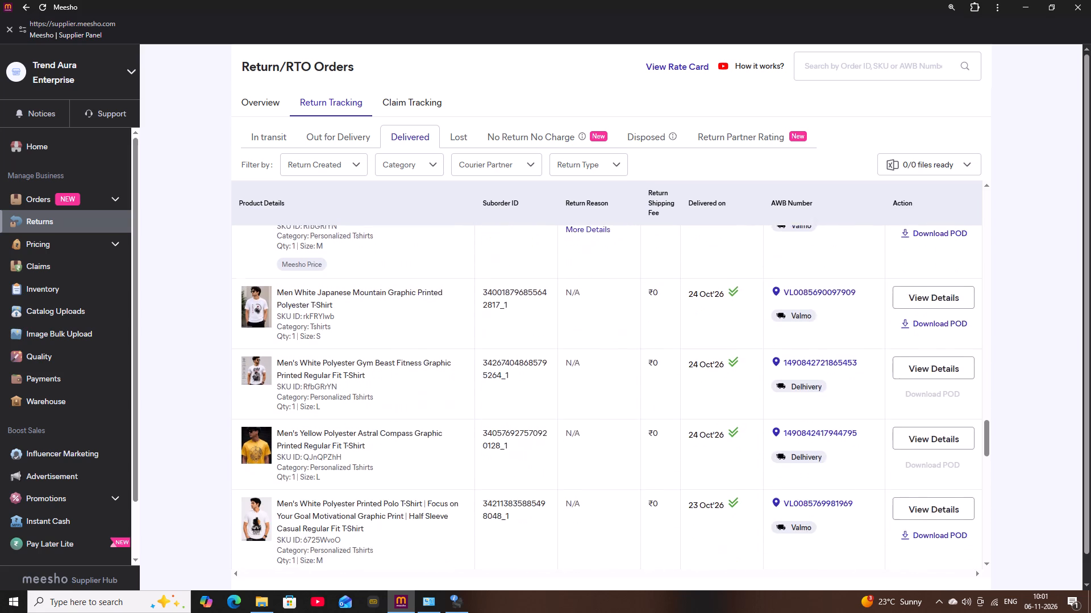
{"action": "scroll", "coordinate": [338, 419], "scroll_direction": "down", "scroll_amount": 7}
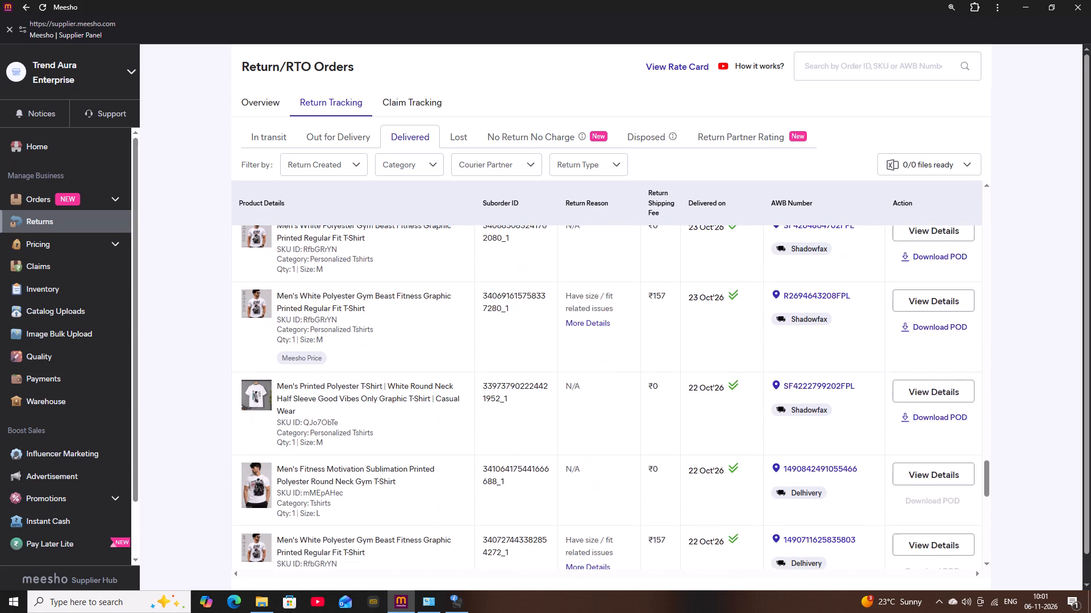
{"action": "scroll", "coordinate": [338, 419], "scroll_direction": "down", "scroll_amount": 5}
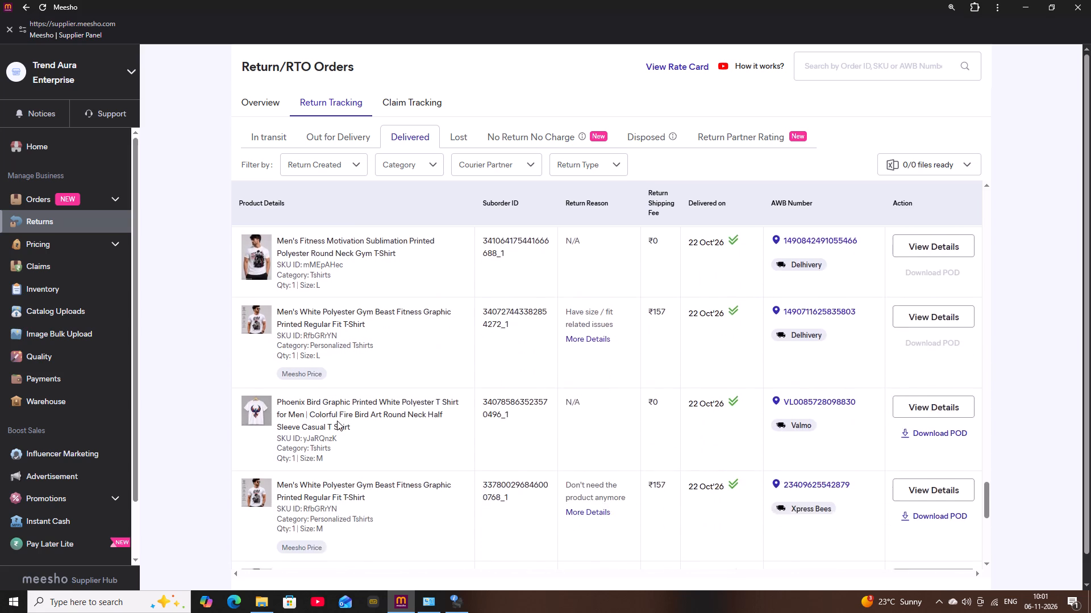
{"action": "scroll", "coordinate": [335, 427], "scroll_direction": "down", "scroll_amount": 6}
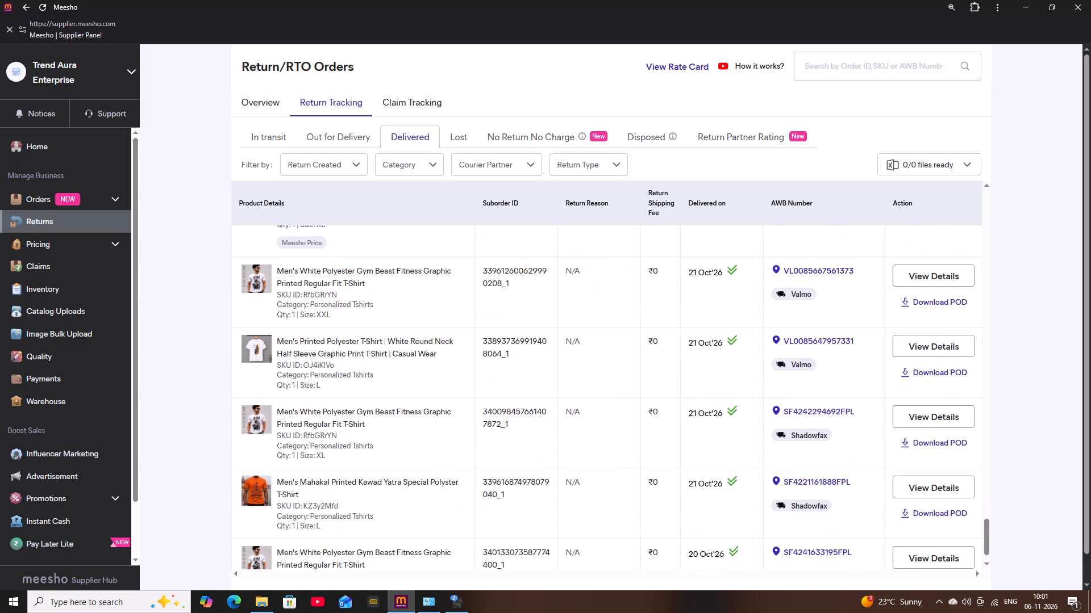
{"action": "scroll", "coordinate": [330, 434], "scroll_direction": "down", "scroll_amount": 2}
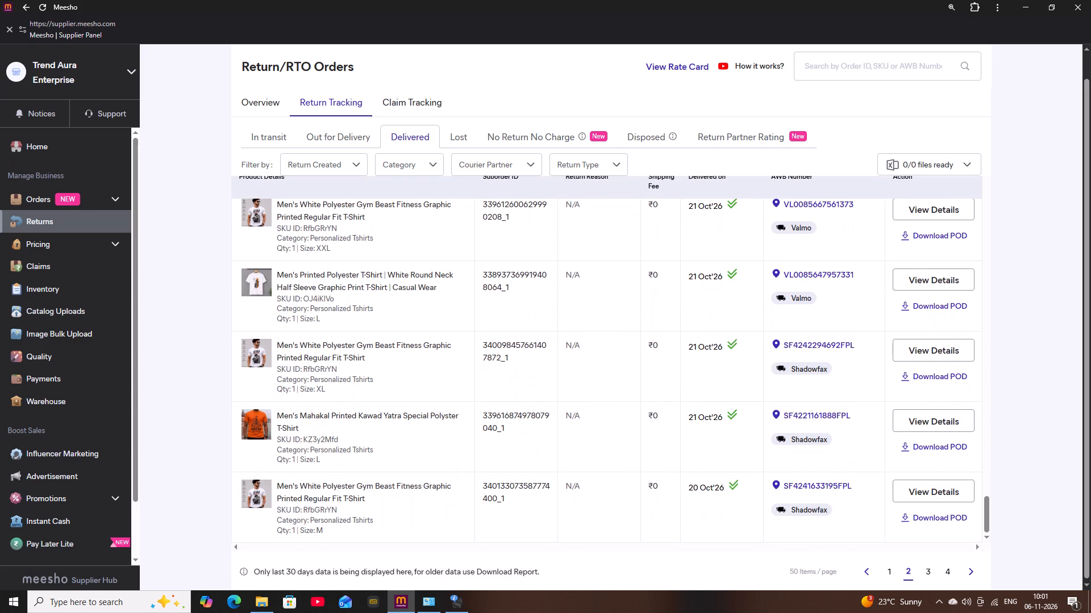
Open page 3 of the delivered returns and look through all its entries for the returned T-shirt designs, sizes and return reasons.
{"action": "left_click", "coordinate": [923, 570]}
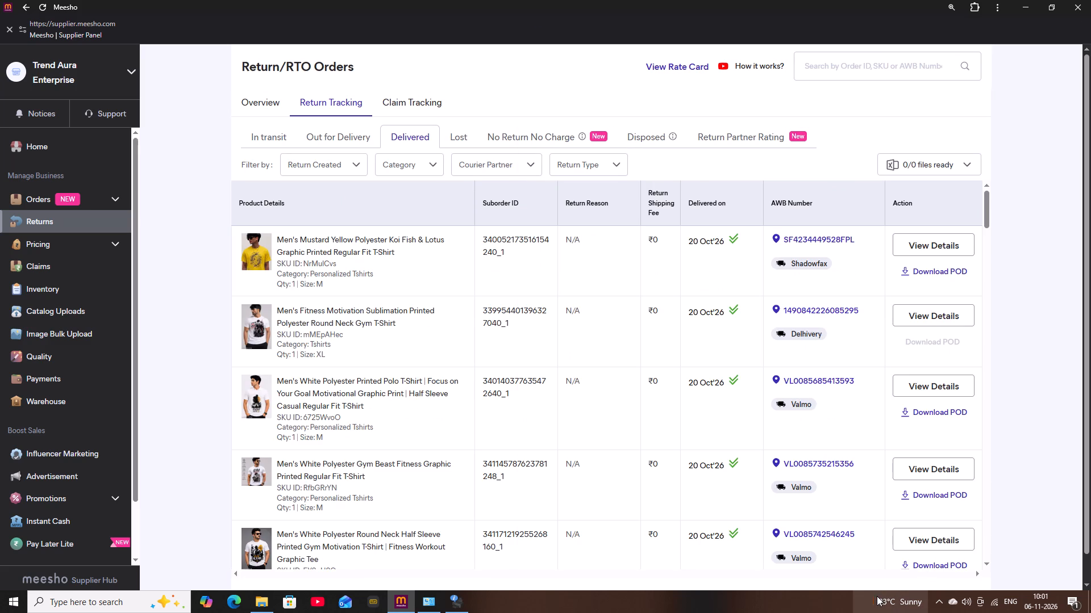
{"action": "left_click", "coordinate": [470, 341]}
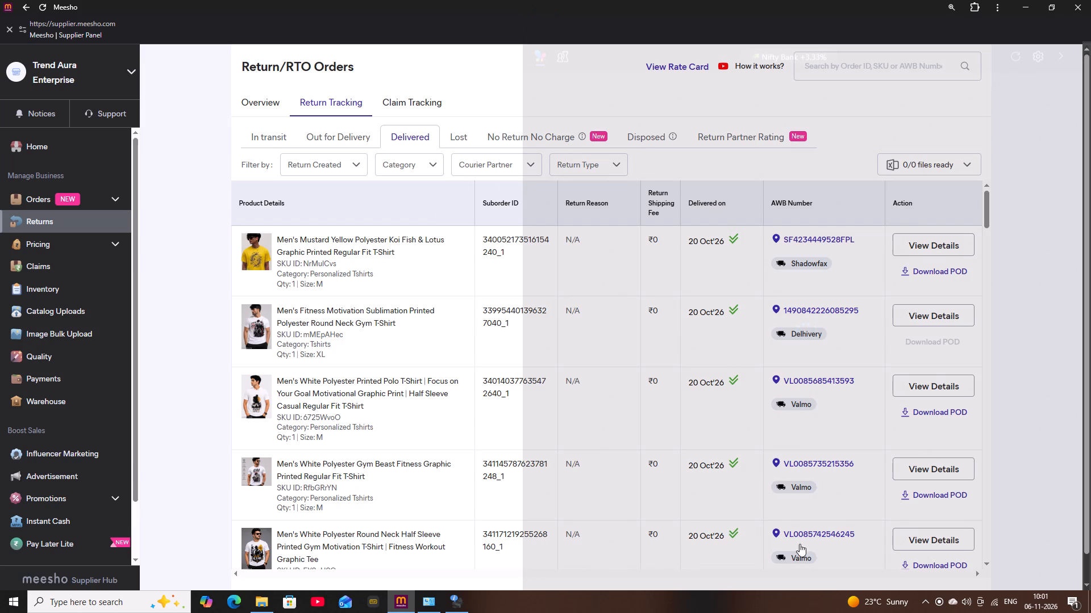
{"action": "scroll", "coordinate": [935, 435], "scroll_direction": "down", "scroll_amount": 3}
{"action": "scroll", "coordinate": [670, 428], "scroll_direction": "up", "scroll_amount": 2}
{"action": "scroll", "coordinate": [594, 474], "scroll_direction": "up", "scroll_amount": 1}
{"action": "scroll", "coordinate": [556, 415], "scroll_direction": "down", "scroll_amount": 1}
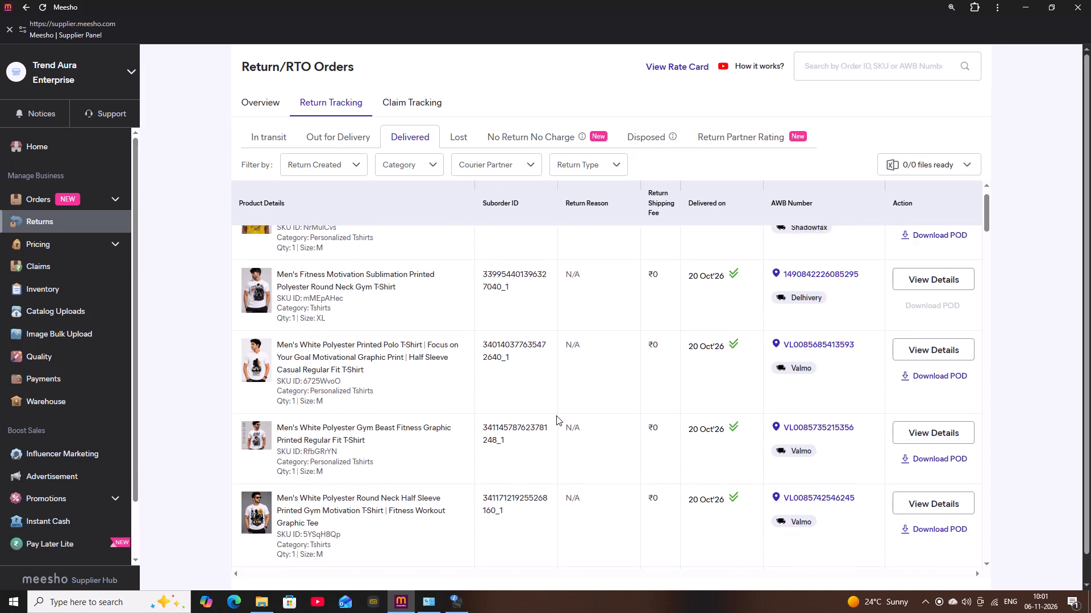
{"action": "scroll", "coordinate": [556, 415], "scroll_direction": "down", "scroll_amount": 7}
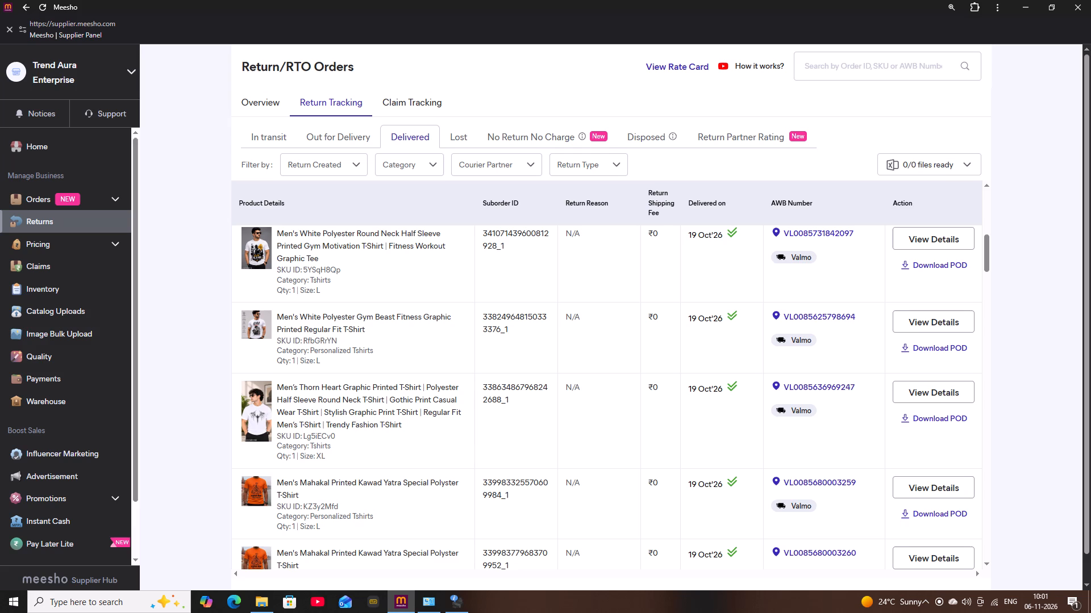
{"action": "scroll", "coordinate": [266, 492], "scroll_direction": "down", "scroll_amount": 5}
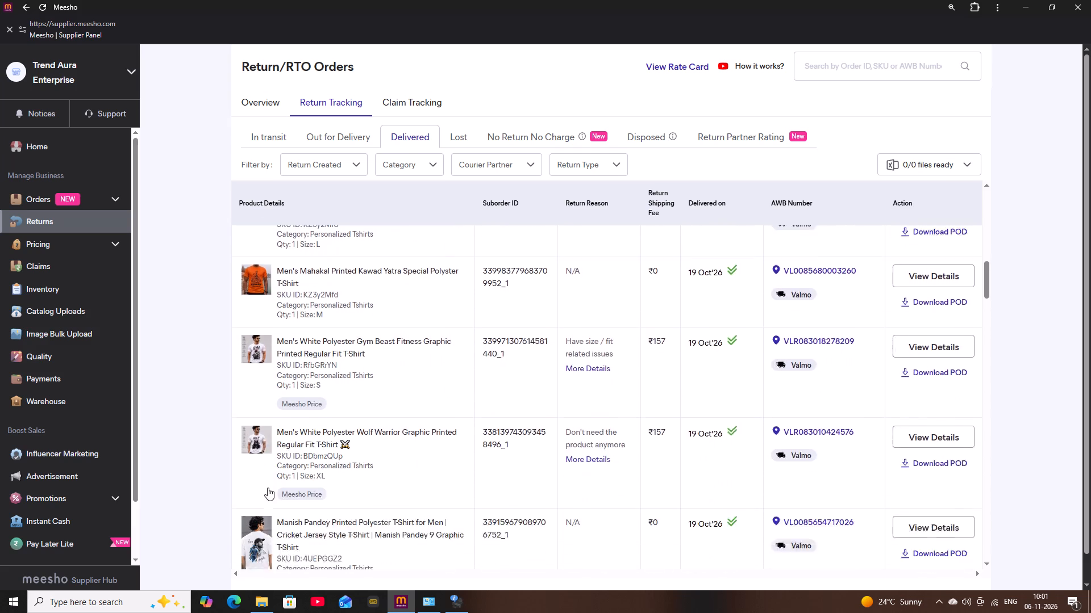
{"action": "scroll", "coordinate": [268, 488], "scroll_direction": "down", "scroll_amount": 4}
{"action": "scroll", "coordinate": [313, 487], "scroll_direction": "down", "scroll_amount": 3}
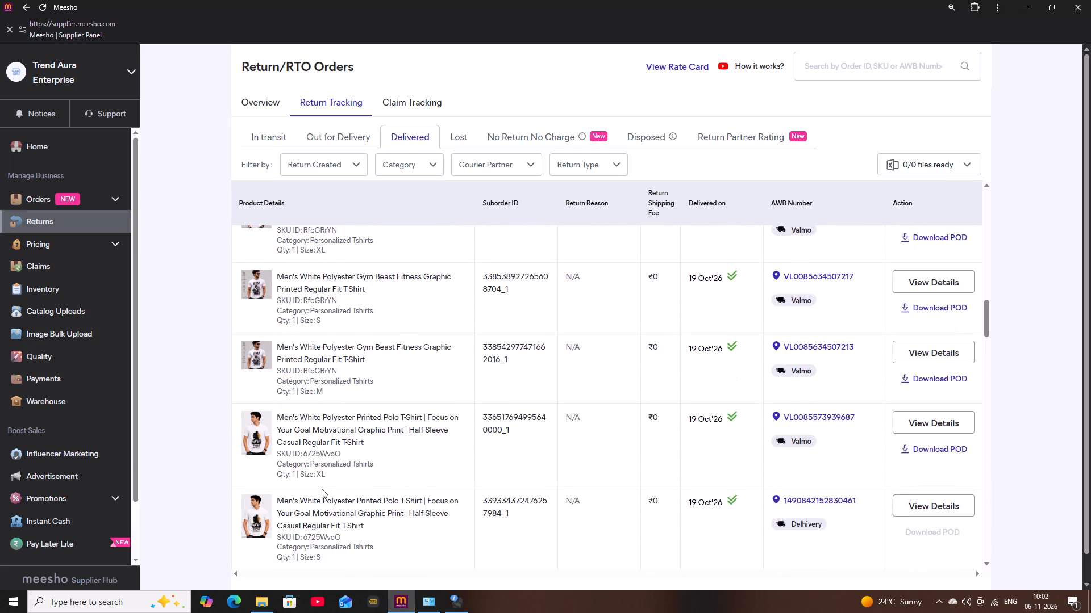
{"action": "scroll", "coordinate": [322, 489], "scroll_direction": "down", "scroll_amount": 7}
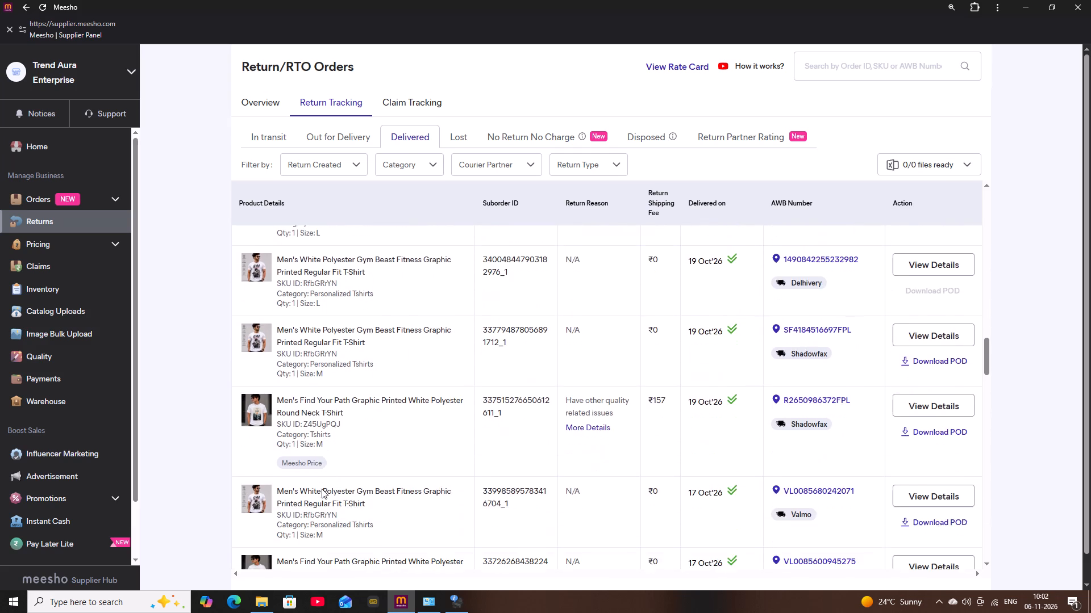
{"action": "scroll", "coordinate": [322, 489], "scroll_direction": "down", "scroll_amount": 6}
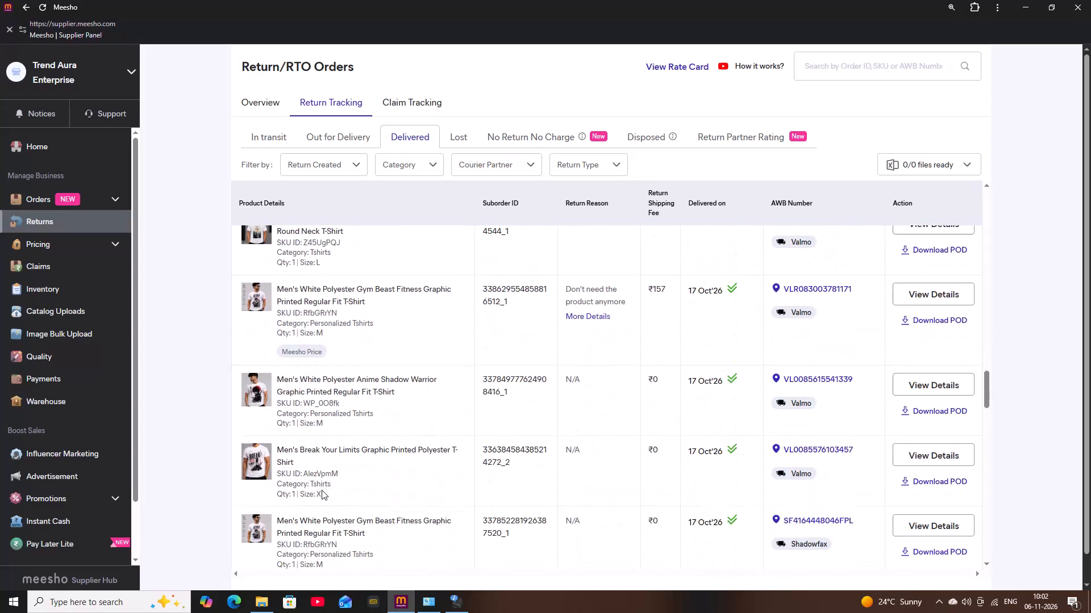
{"action": "scroll", "coordinate": [322, 490], "scroll_direction": "down", "scroll_amount": 2}
{"action": "scroll", "coordinate": [322, 492], "scroll_direction": "up", "scroll_amount": 1}
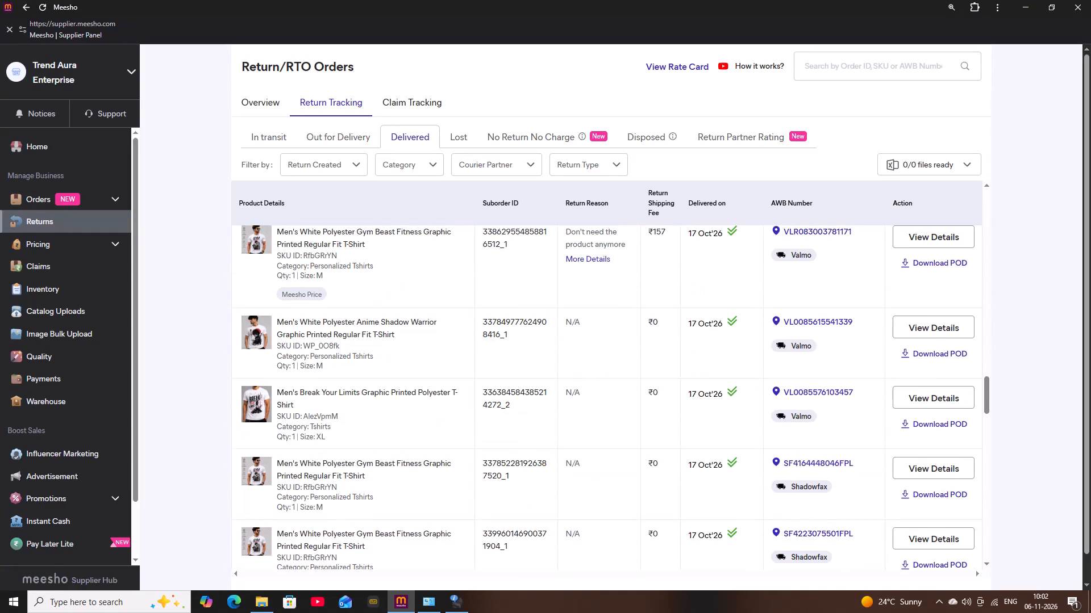
{"action": "scroll", "coordinate": [325, 497], "scroll_direction": "down", "scroll_amount": 1}
{"action": "scroll", "coordinate": [326, 489], "scroll_direction": "up", "scroll_amount": 2}
{"action": "scroll", "coordinate": [330, 476], "scroll_direction": "down", "scroll_amount": 2}
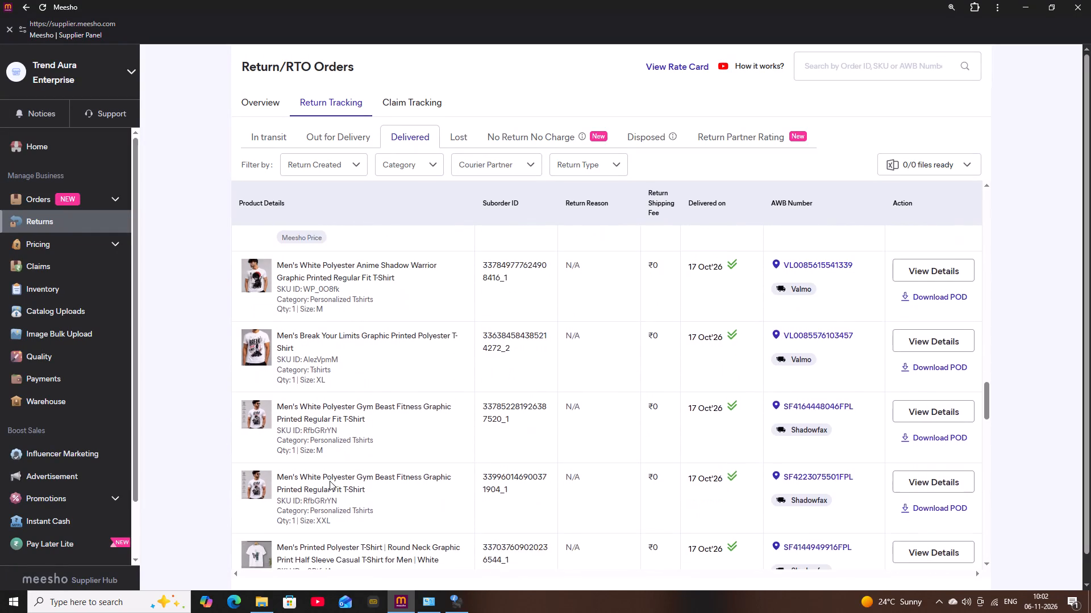
{"action": "scroll", "coordinate": [330, 481], "scroll_direction": "down", "scroll_amount": 6}
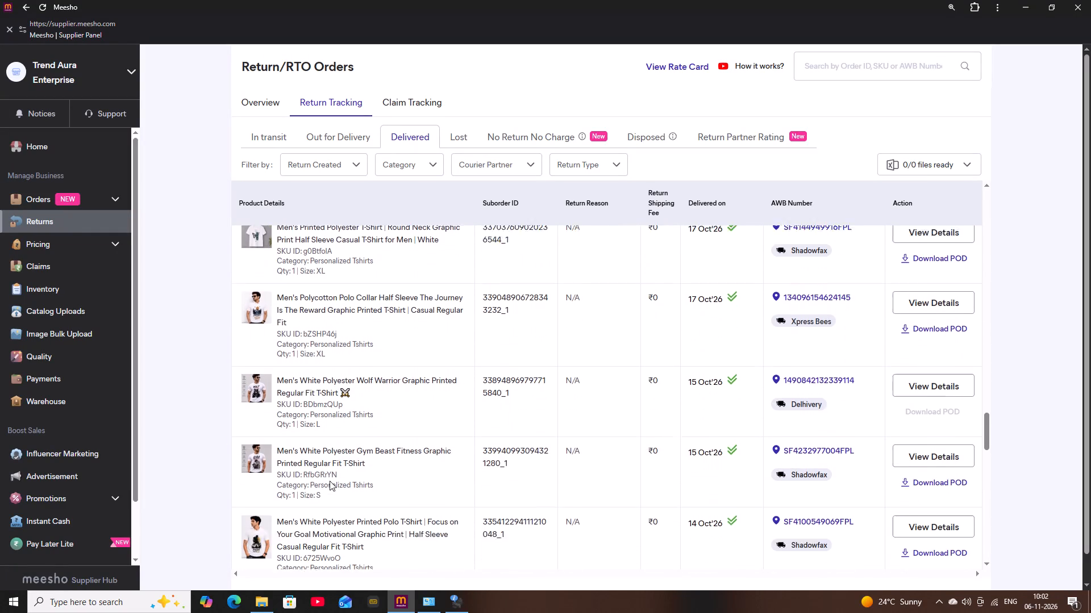
{"action": "scroll", "coordinate": [330, 481], "scroll_direction": "down", "scroll_amount": 1}
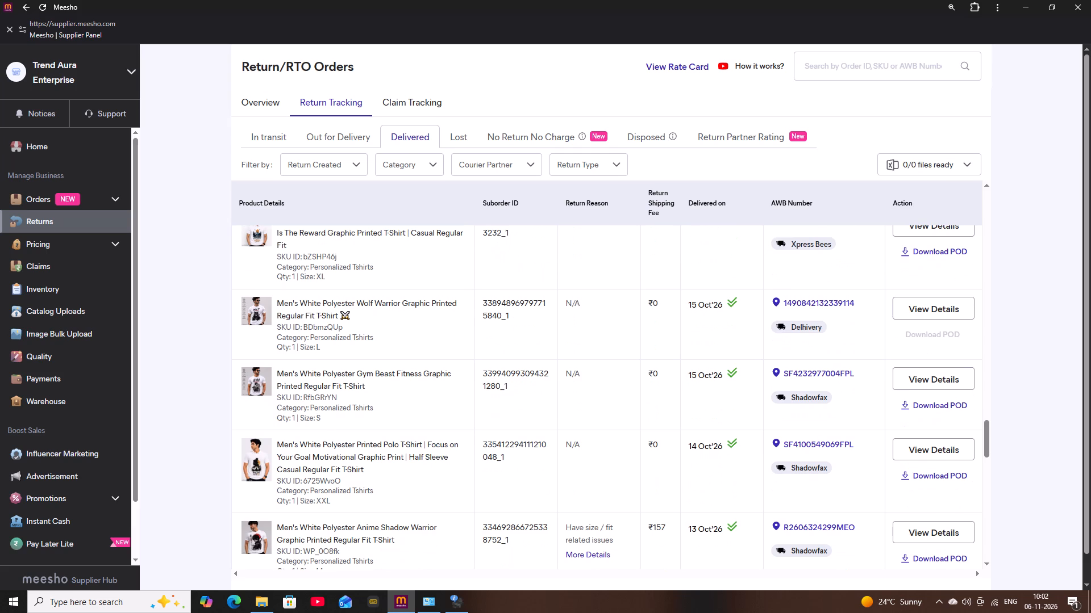
{"action": "scroll", "coordinate": [330, 481], "scroll_direction": "down", "scroll_amount": 6}
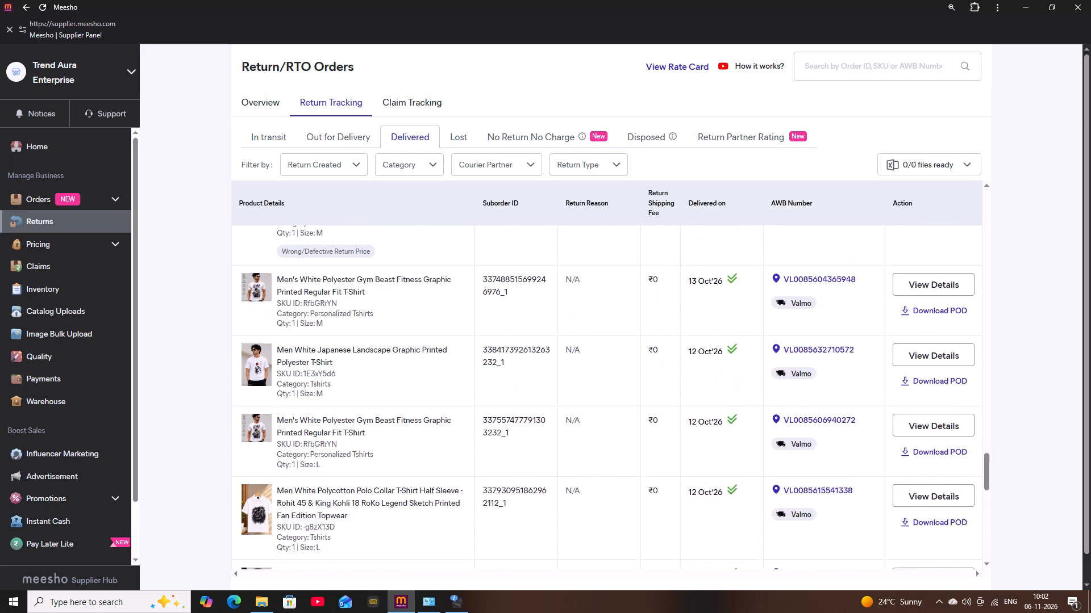
{"action": "scroll", "coordinate": [330, 481], "scroll_direction": "down", "scroll_amount": 7}
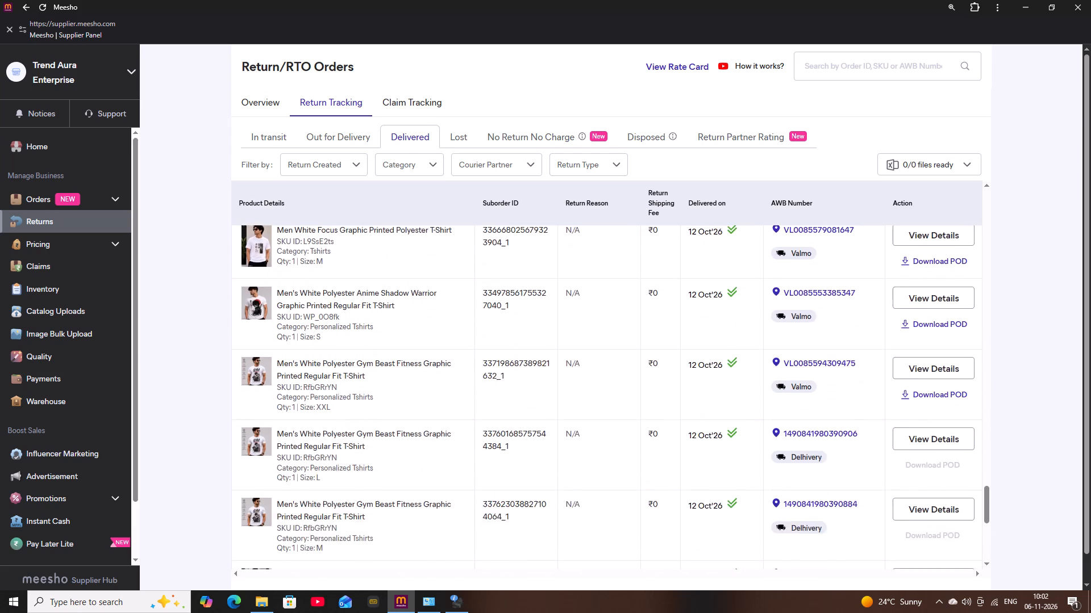
{"action": "scroll", "coordinate": [335, 485], "scroll_direction": "down", "scroll_amount": 5}
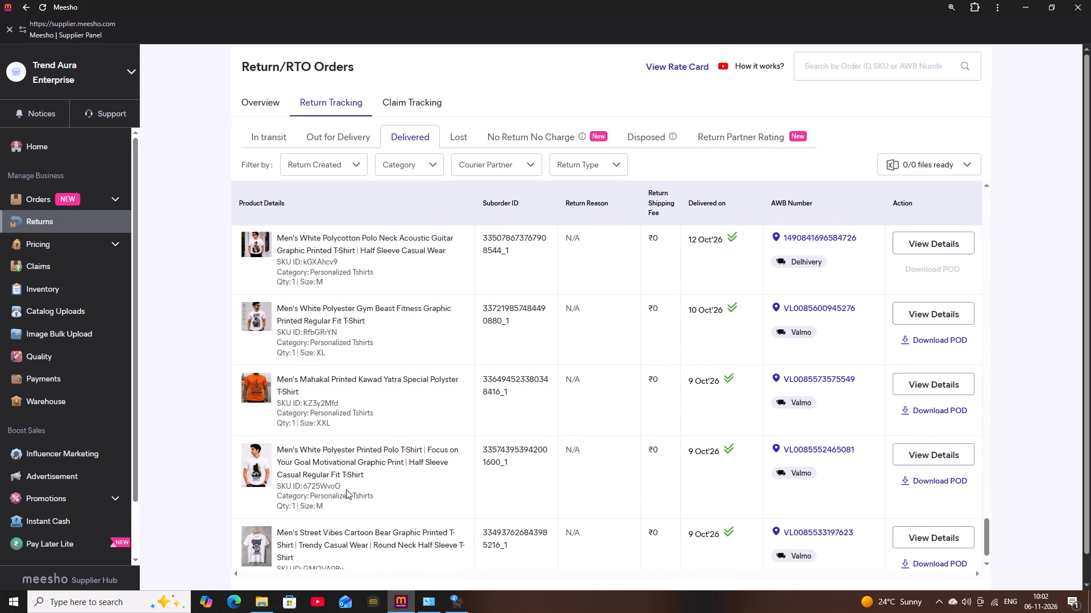
{"action": "scroll", "coordinate": [346, 489], "scroll_direction": "down", "scroll_amount": 5}
{"action": "scroll", "coordinate": [575, 544], "scroll_direction": "down", "scroll_amount": 2}
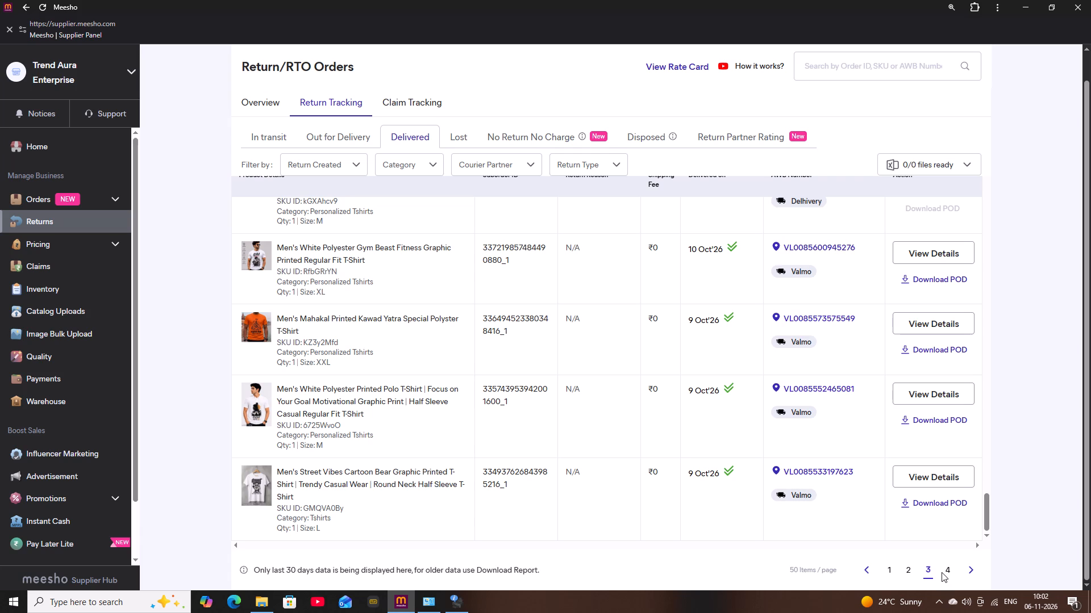
Open page 4 of the delivered returns and look through its entries down to the last one for returned designs and sizes.
{"action": "left_click", "coordinate": [942, 571]}
{"action": "left_click", "coordinate": [942, 571]}
{"action": "left_click", "coordinate": [944, 572]}
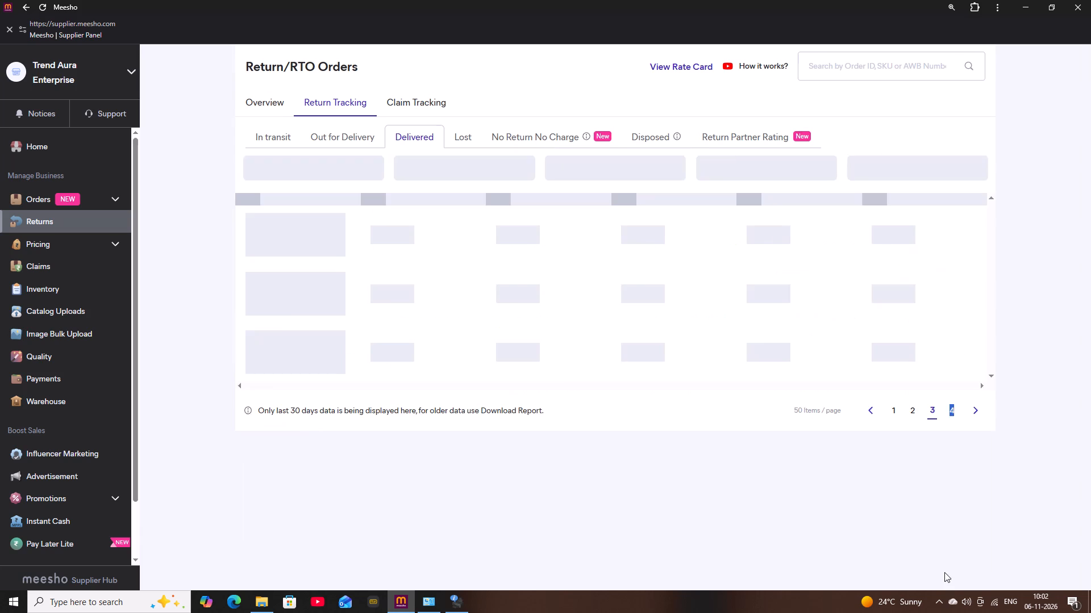
{"action": "scroll", "coordinate": [469, 436], "scroll_direction": "down", "scroll_amount": 9}
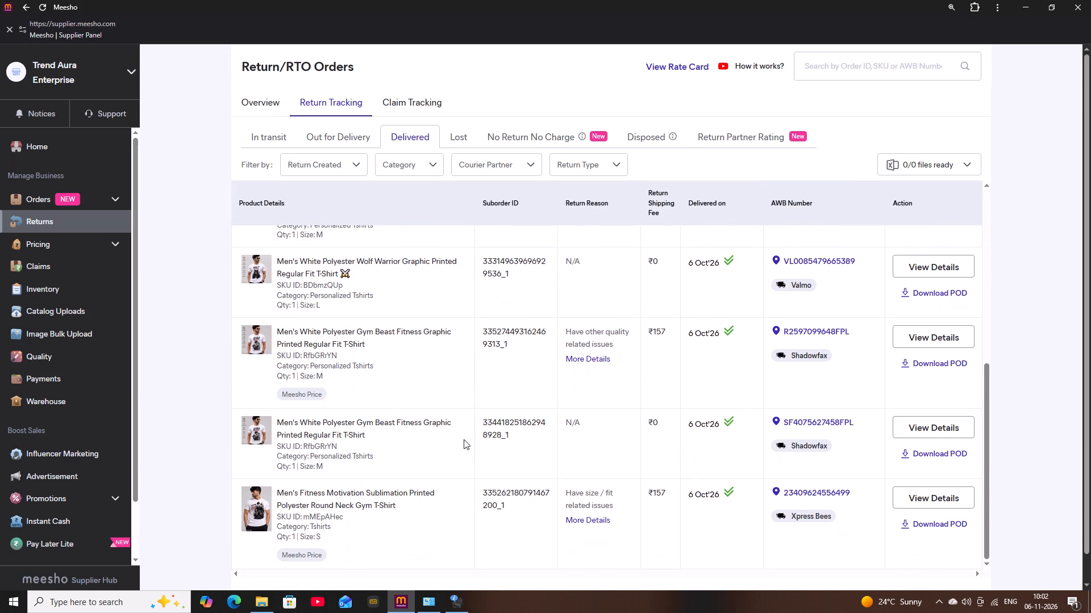
Return to the supplier account's Home dashboard.
{"action": "left_click", "coordinate": [48, 147]}
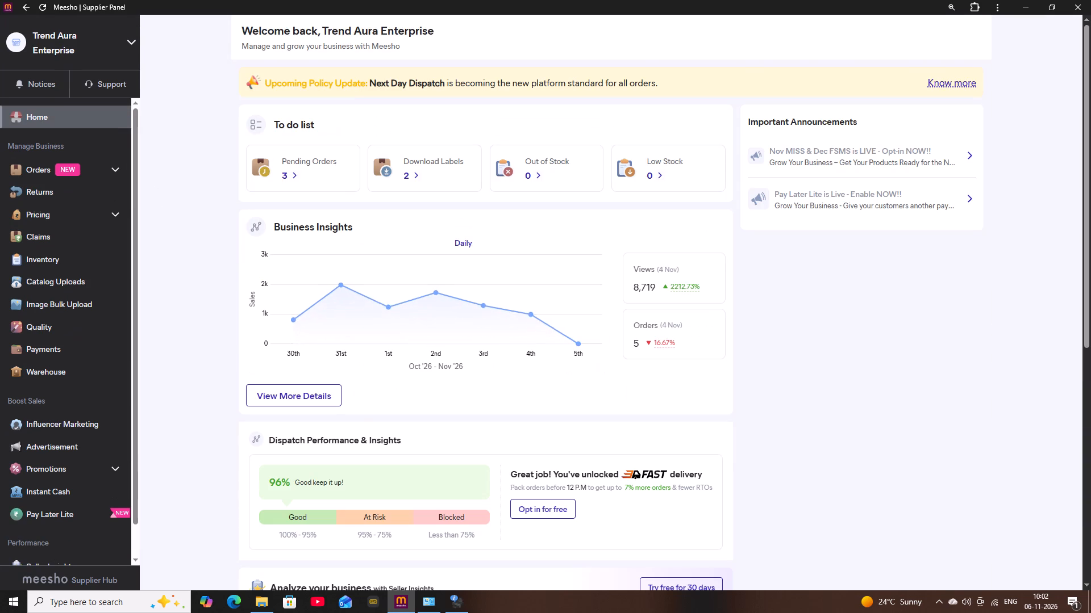